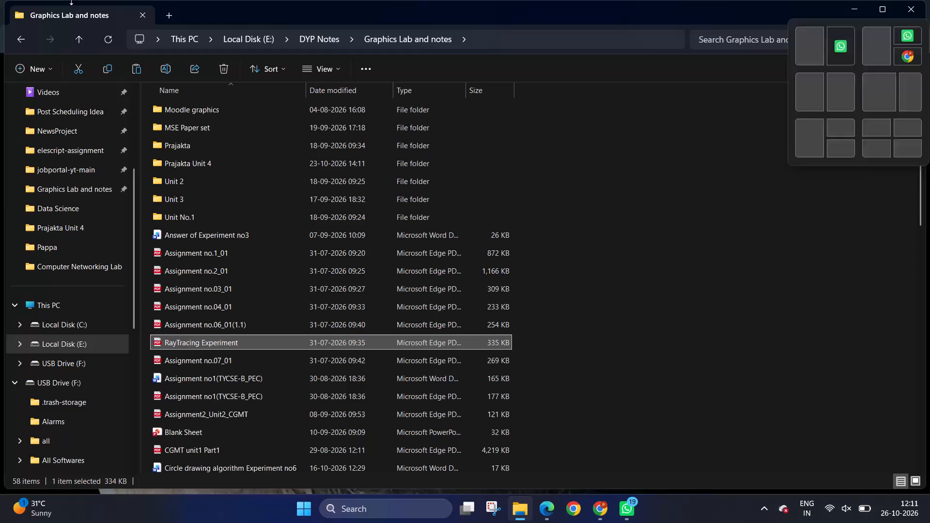
Open the RayTracing Experiment PDF and read through it from the theory to the output image.
left_click(163, 334)
double_click(163, 338)
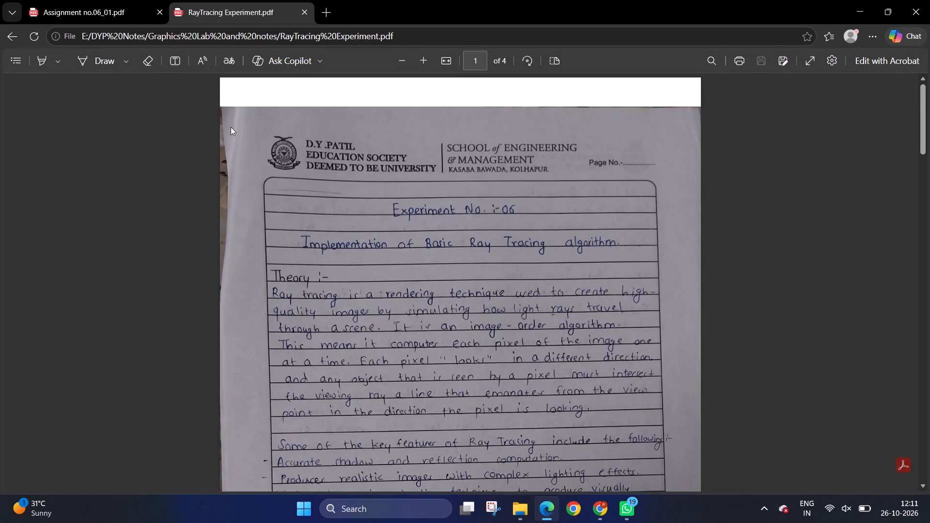
scroll(384, 238, "down", 2)
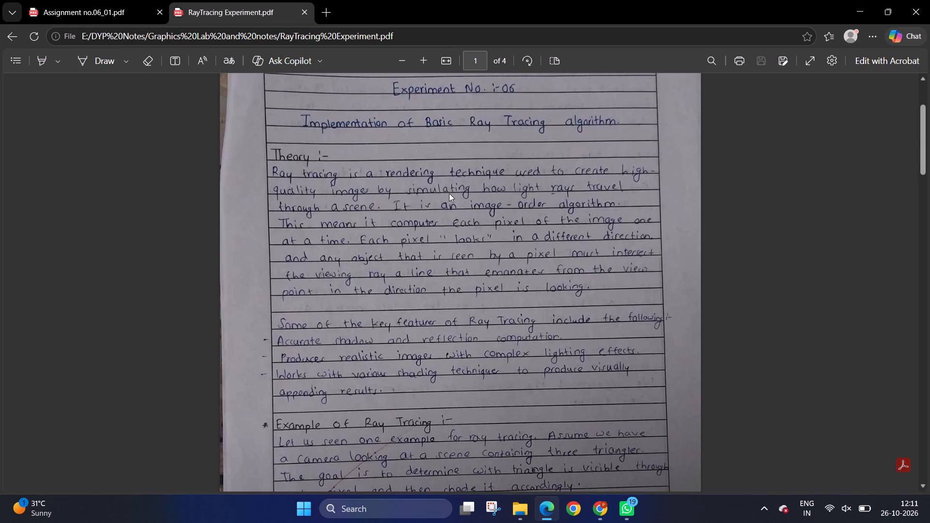
scroll(565, 200, "down", 1)
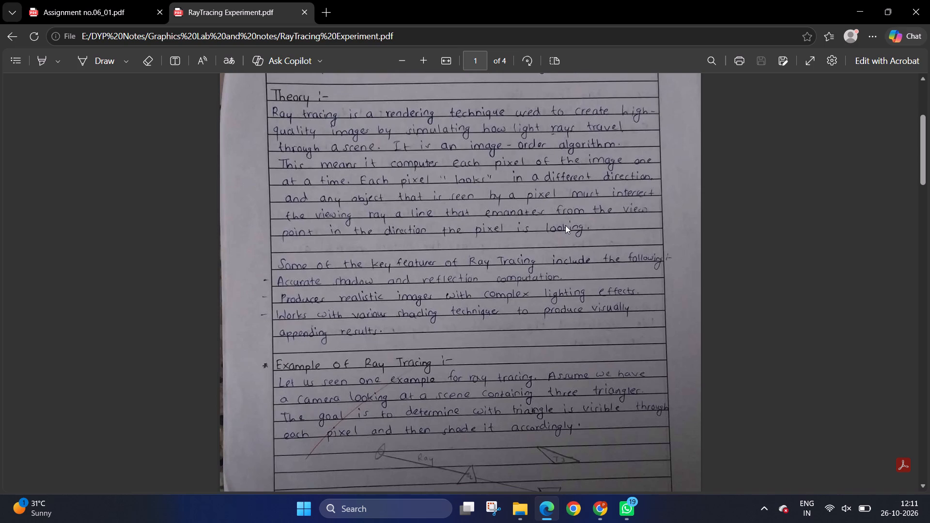
scroll(565, 230, "down", 13)
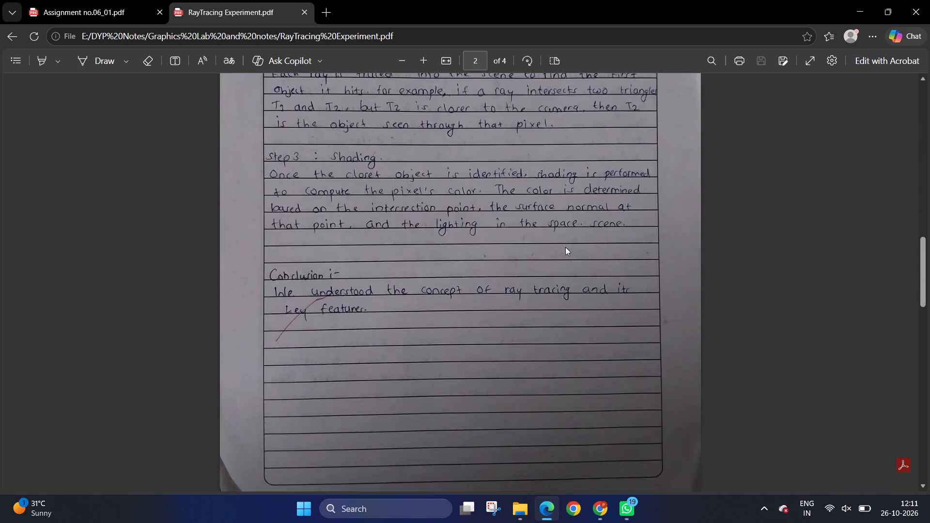
scroll(565, 247, "down", 20)
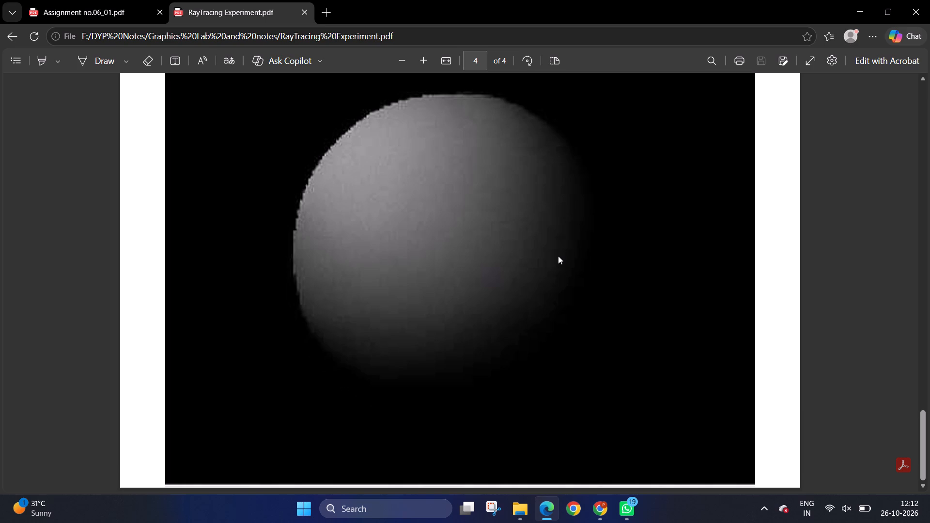
Close the Assignment no.06_01.pdf document.
left_click(121, 0)
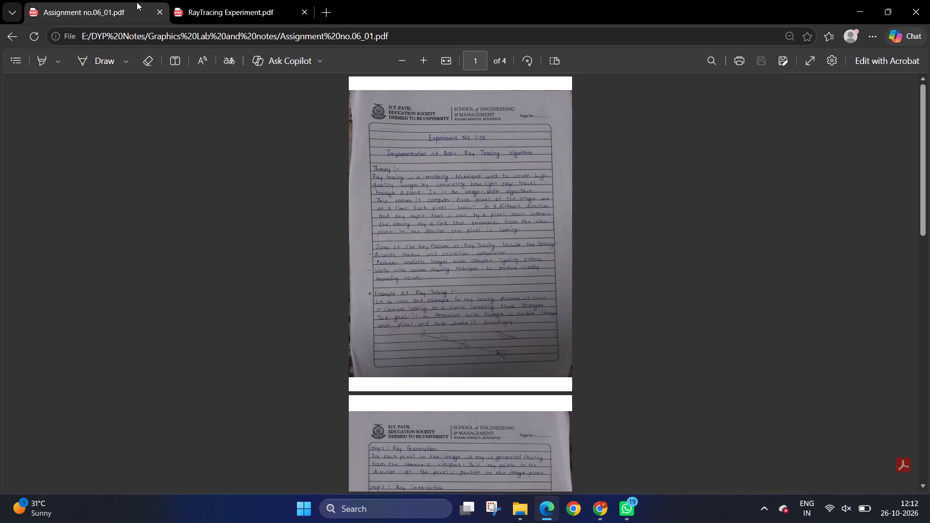
left_click(162, 13)
Review the RayTracing Experiment PDF again, covering its theory, program code and output image pages.
scroll(672, 266, "up", 9)
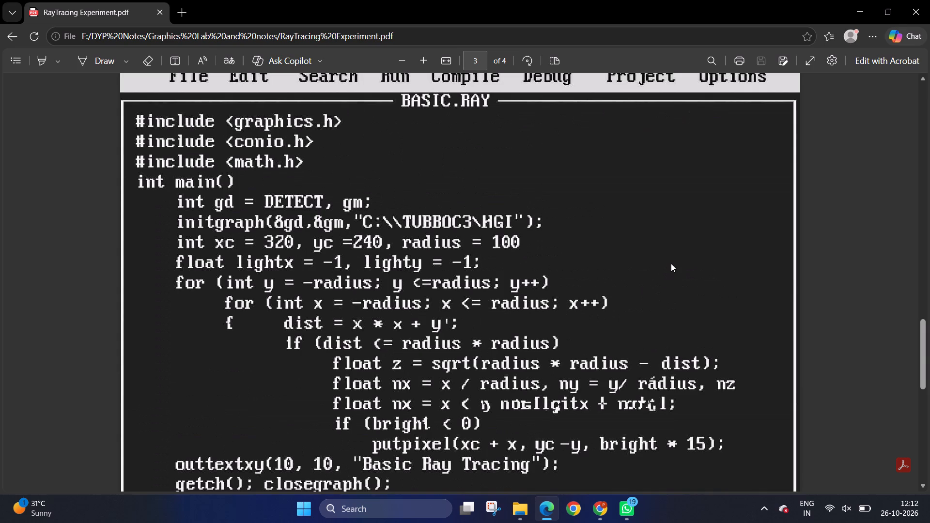
scroll(658, 253, "up", 5)
scroll(635, 230, "up", 17)
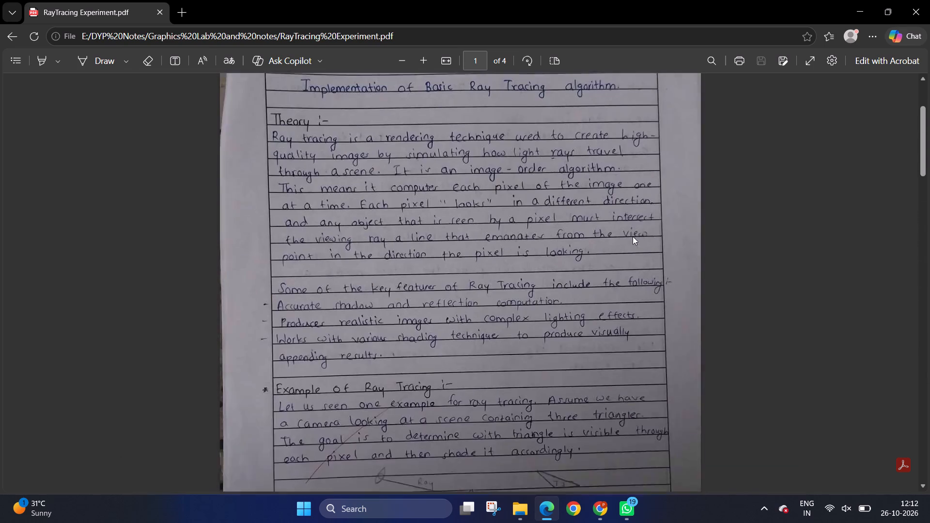
scroll(633, 236, "up", 17)
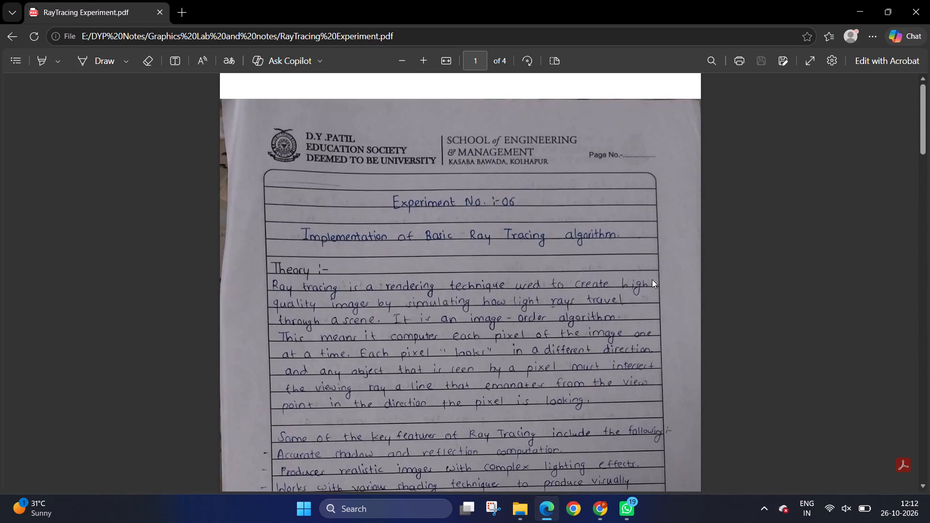
scroll(652, 279, "down", 14)
scroll(655, 292, "down", 18)
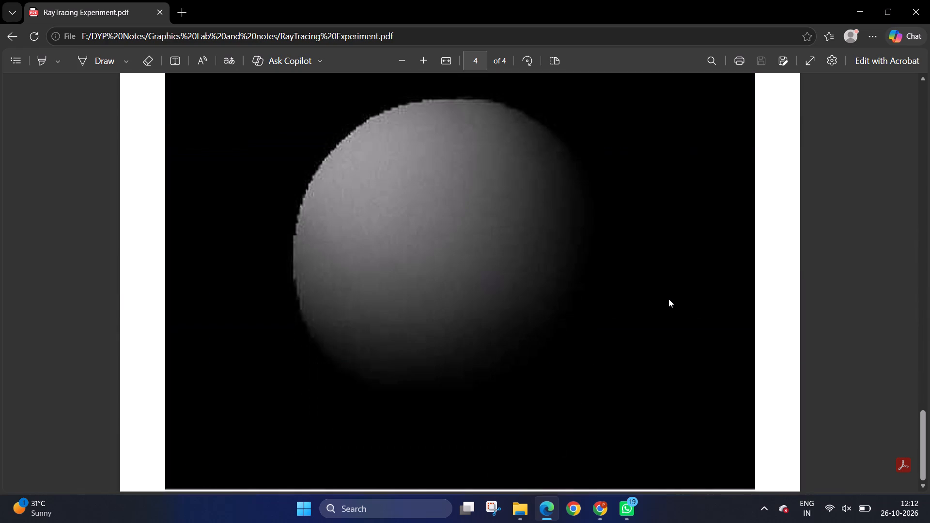
scroll(668, 299, "down", 18)
scroll(668, 305, "down", 10)
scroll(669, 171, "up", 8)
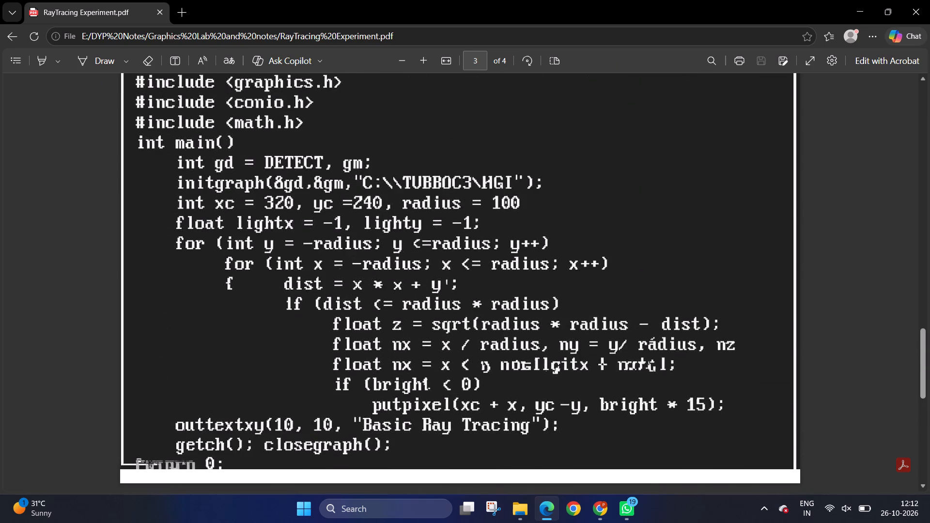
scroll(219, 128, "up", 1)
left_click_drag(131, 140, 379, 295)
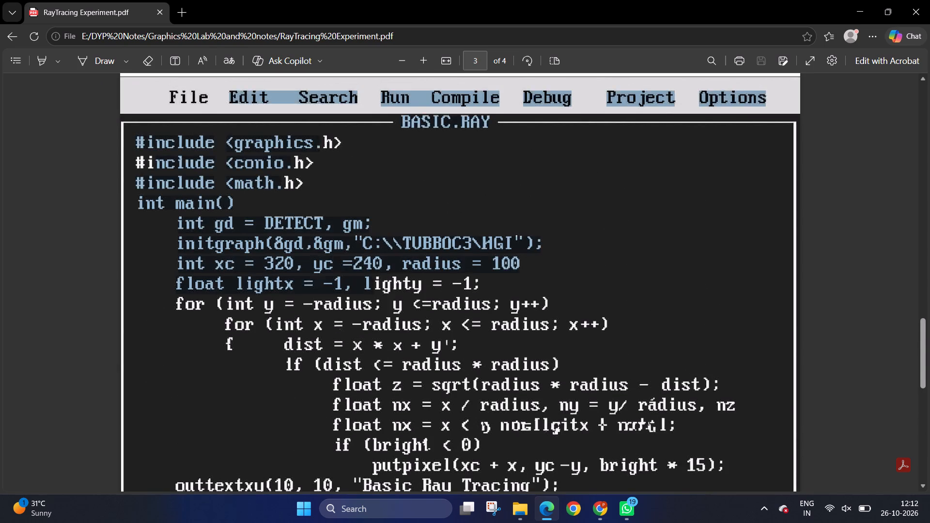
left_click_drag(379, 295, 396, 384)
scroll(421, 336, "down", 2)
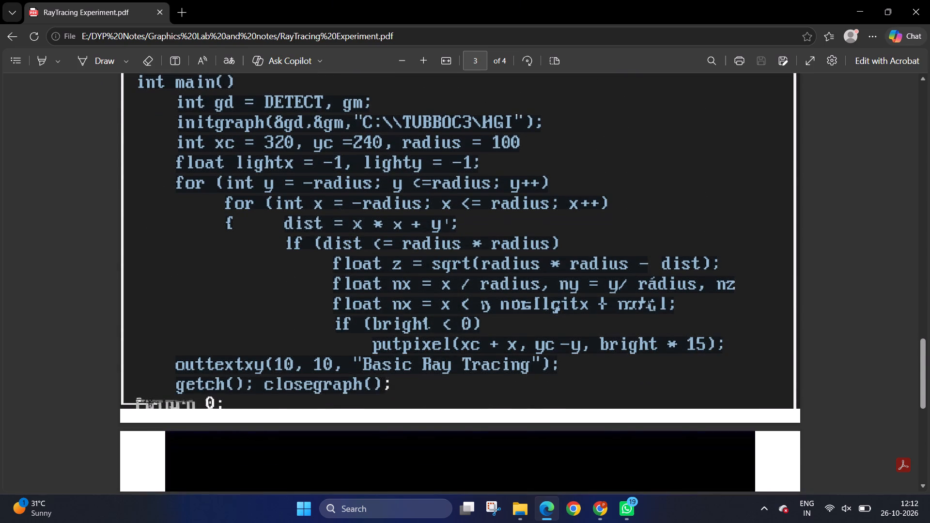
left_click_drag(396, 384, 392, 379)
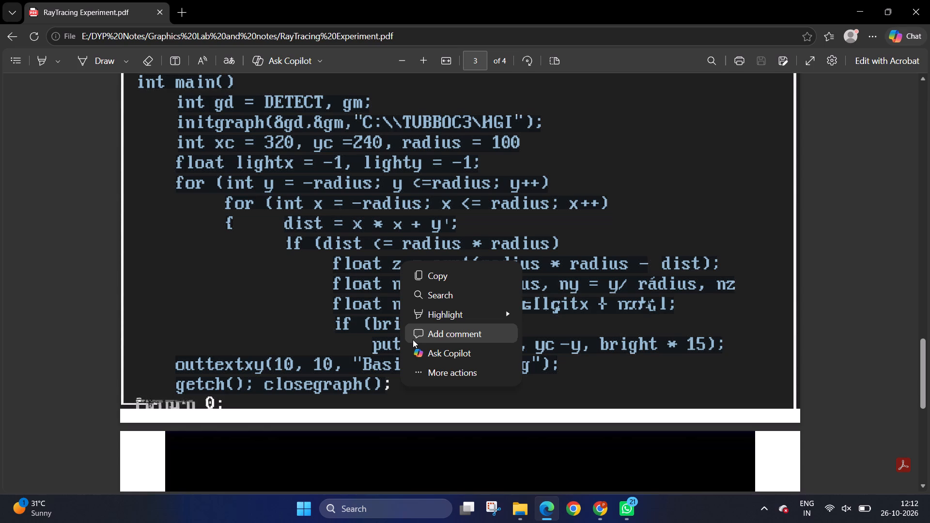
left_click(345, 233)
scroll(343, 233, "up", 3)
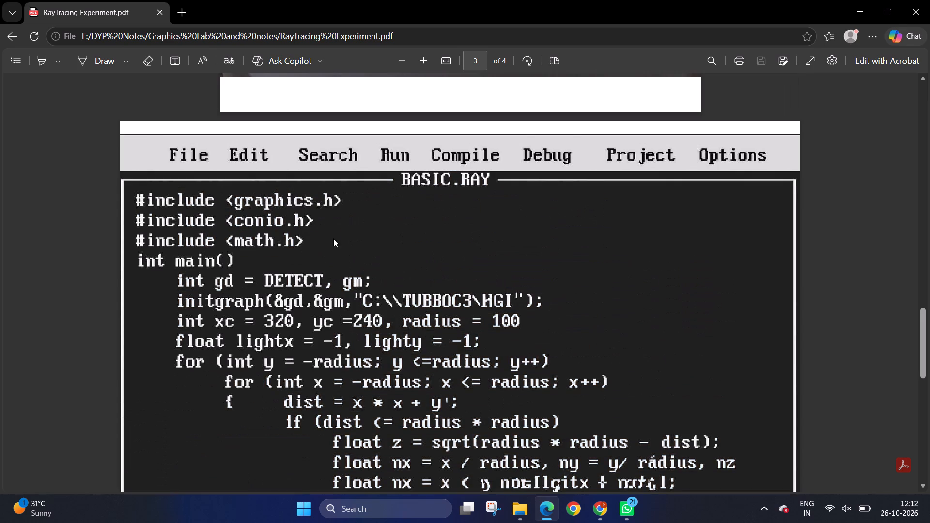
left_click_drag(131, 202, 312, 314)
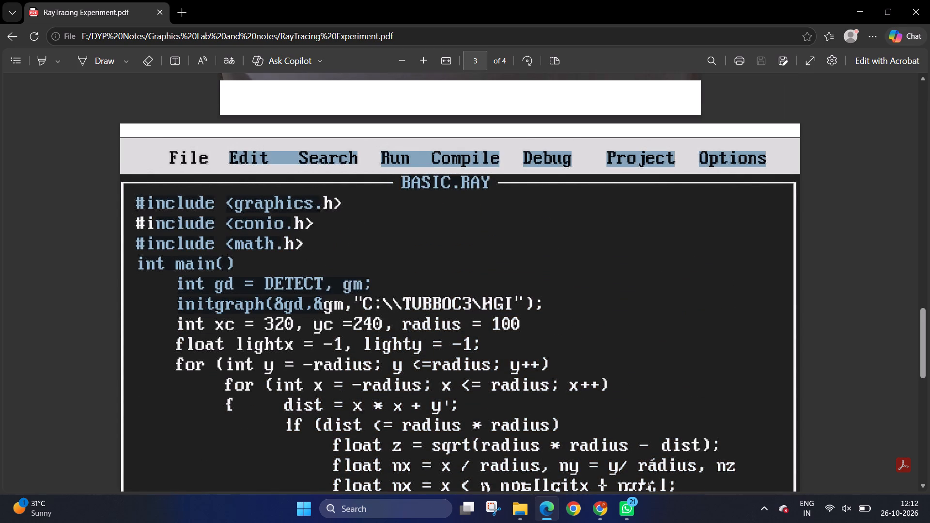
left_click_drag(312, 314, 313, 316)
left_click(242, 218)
Put away the PDF and folder windows, switch to Chrome, and open grading for the Experiment No. 8 ray tracing assignment.
left_click(862, 0)
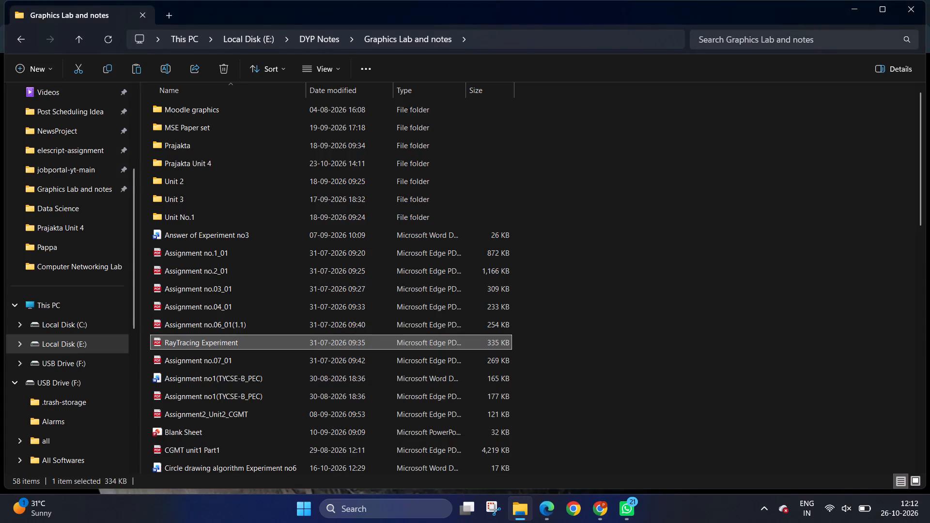
left_click(903, 14)
left_click(319, 9)
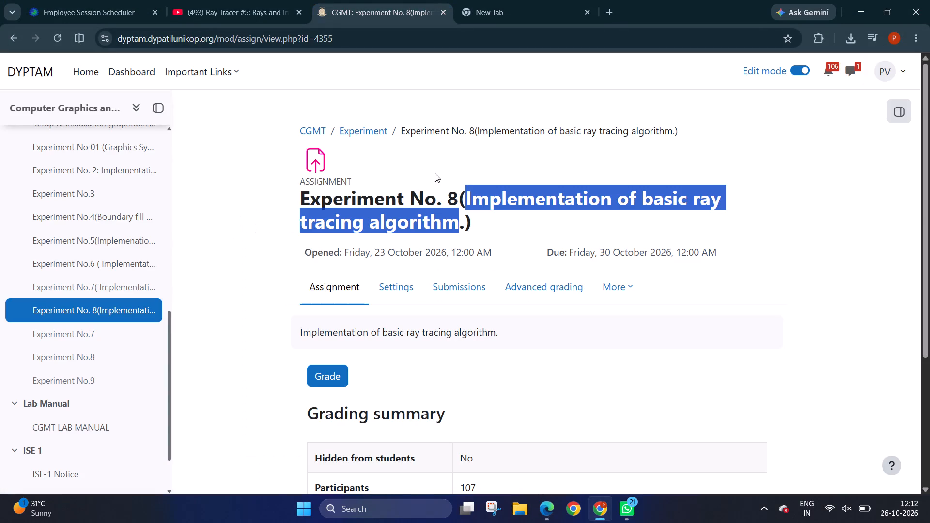
left_click(470, 171)
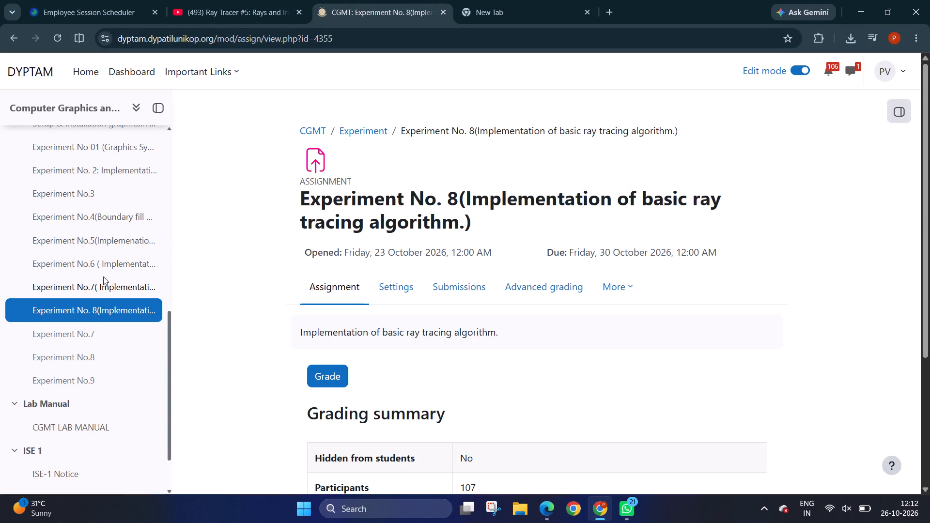
scroll(409, 332, "down", 1)
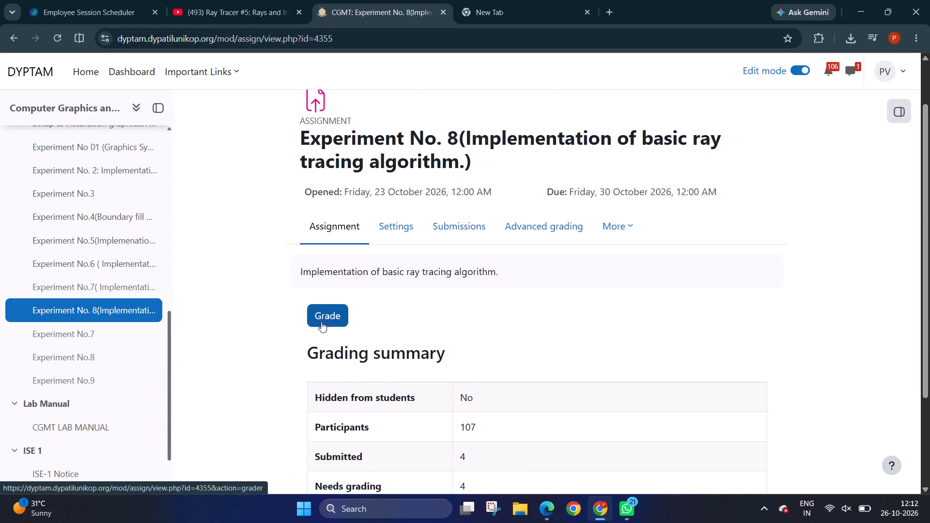
left_click(321, 322)
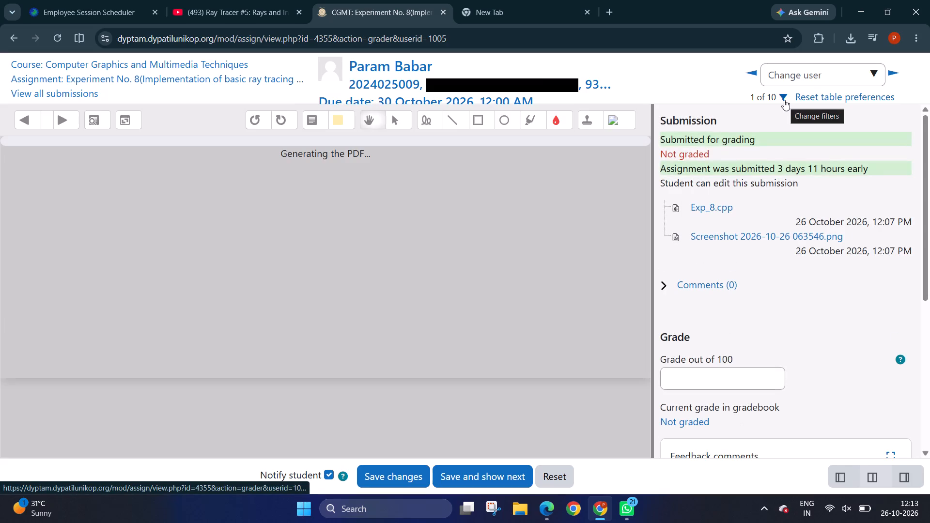
Check the filter applied to the submissions being graded.
left_click(784, 100)
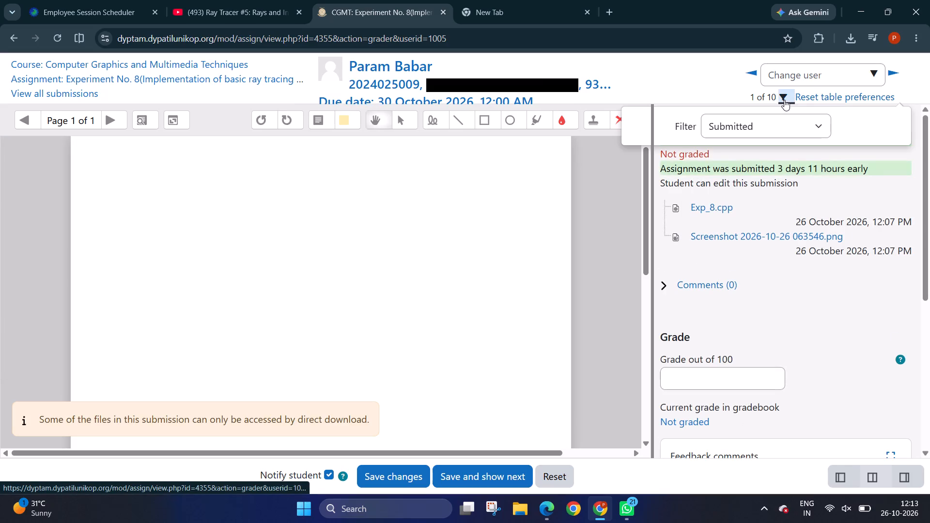
left_click(714, 93)
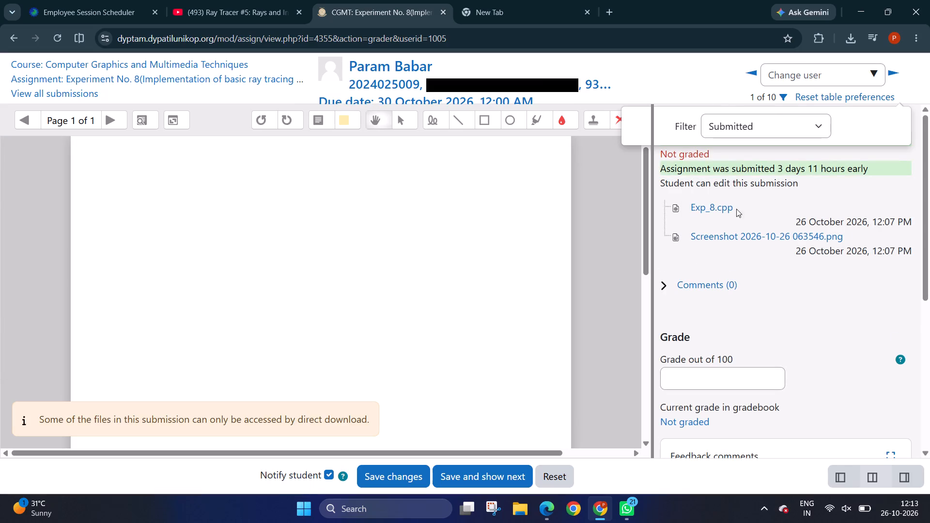
Download the submitted Screenshot 2026-10-26 063546.png, inspect the program output in Photos, and close the image.
left_click(715, 237)
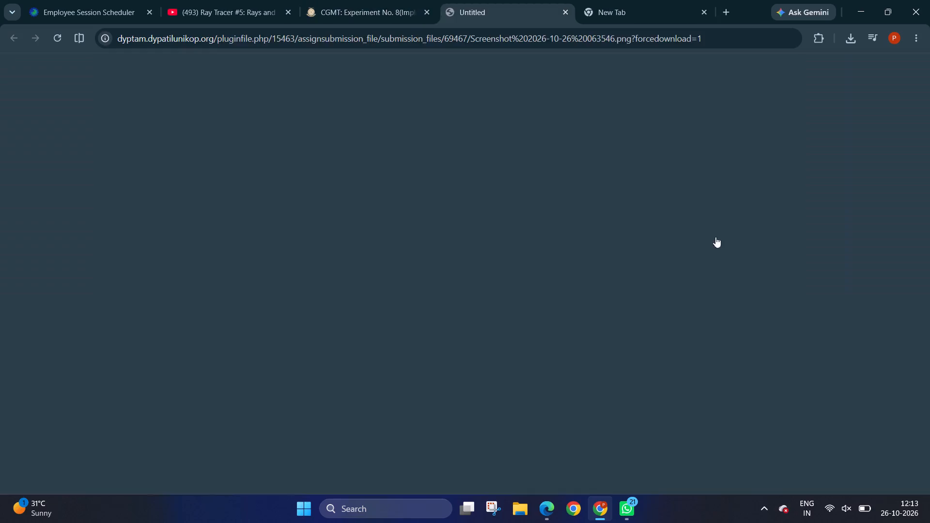
left_click(758, 51)
left_click(757, 65)
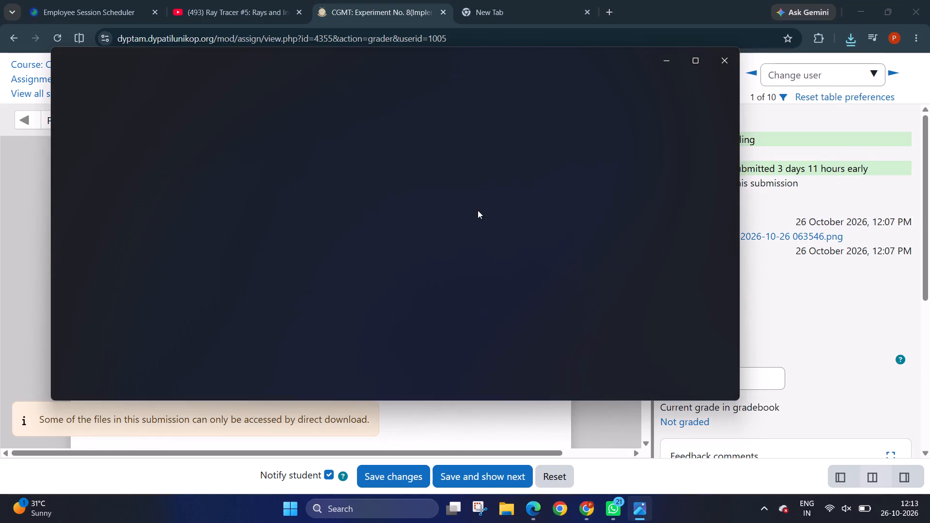
scroll(478, 210, "down", 2)
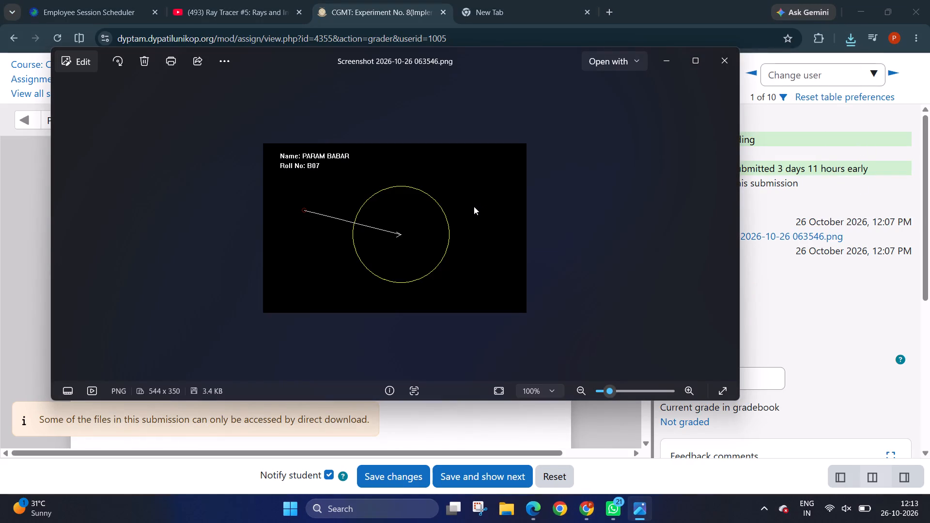
left_click(731, 56)
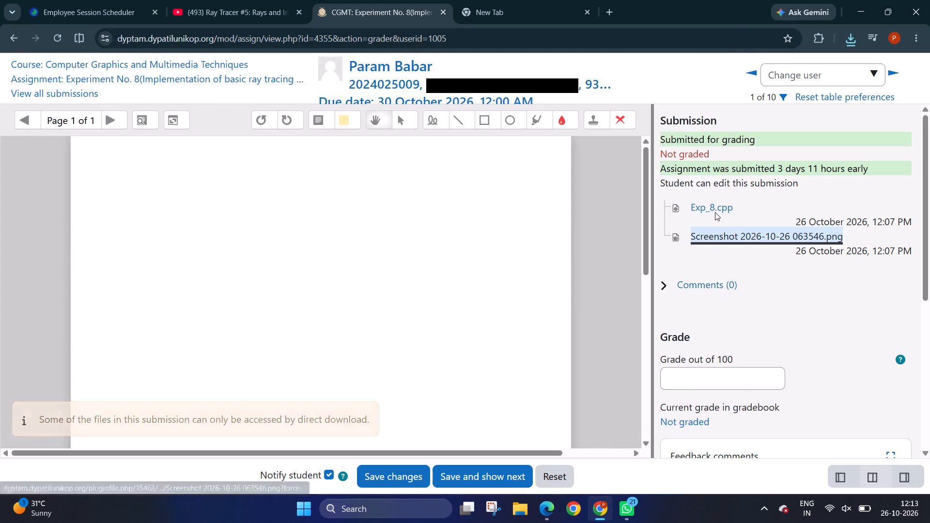
Download the submitted Exp_8.cpp source file and open it in Visual Studio Code.
left_click(715, 206)
left_click(849, 46)
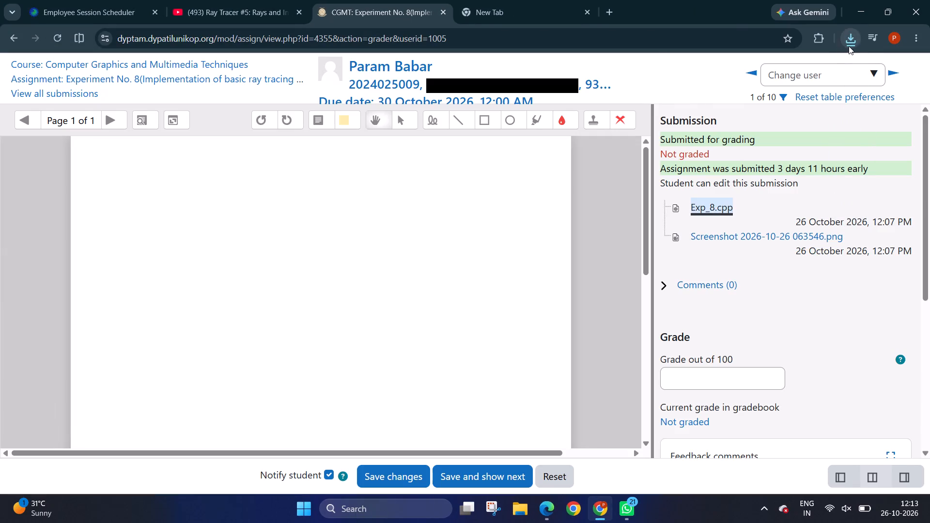
left_click(754, 90)
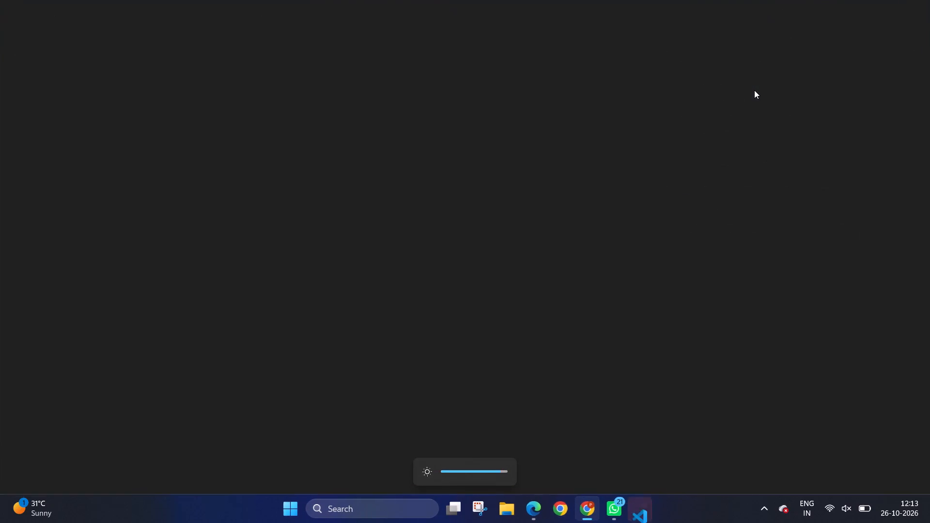
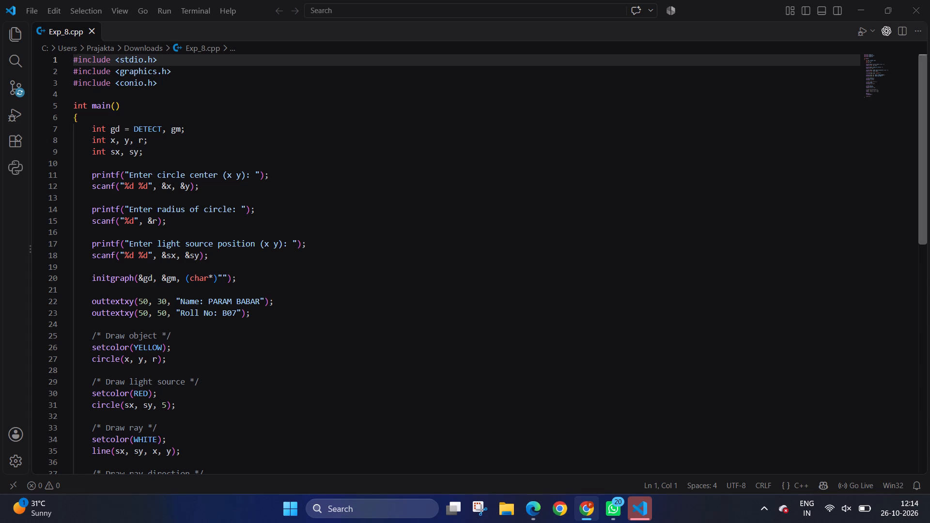
Review the code in Exp_8.cpp from the headers to the closing brace, dismiss the Git notice, and close Visual Studio Code.
scroll(200, 198, "down", 1)
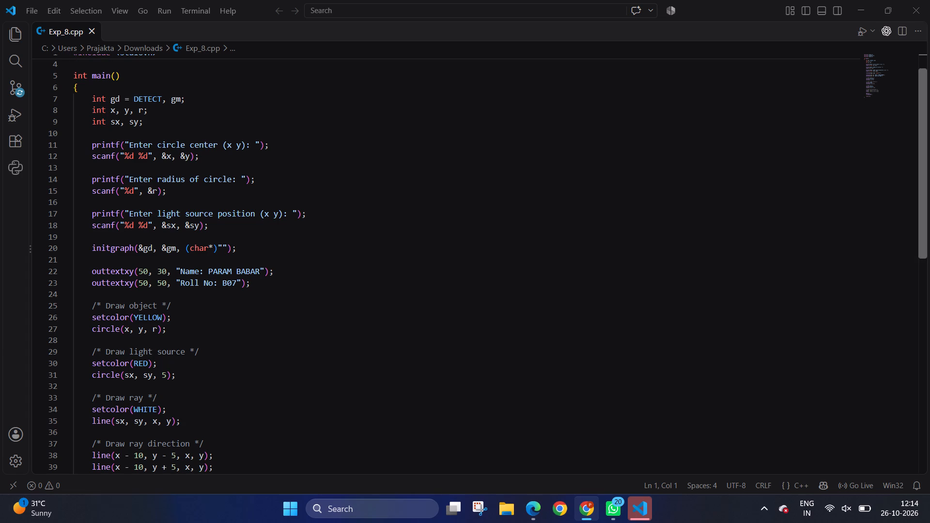
scroll(276, 342, "down", 5)
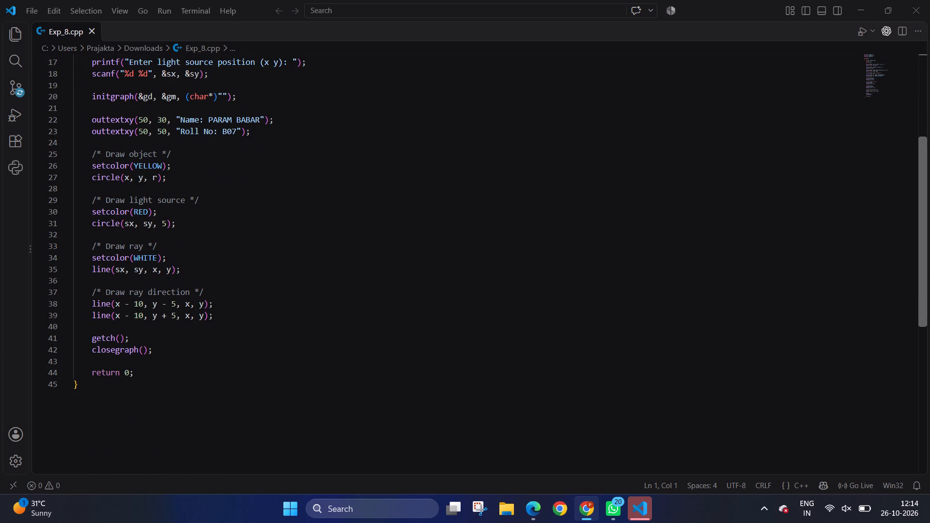
scroll(268, 374, "up", 3)
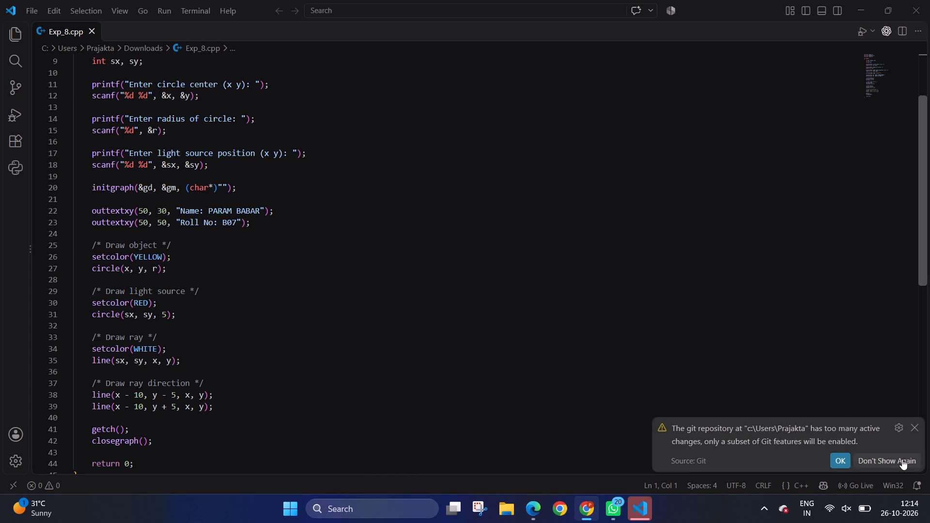
left_click(914, 433)
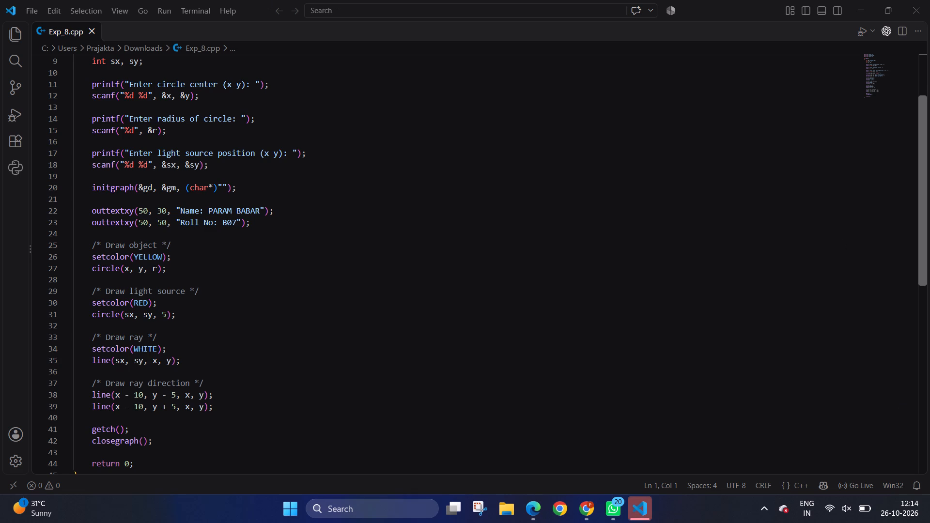
scroll(172, 201, "up", 1)
scroll(181, 220, "down", 1)
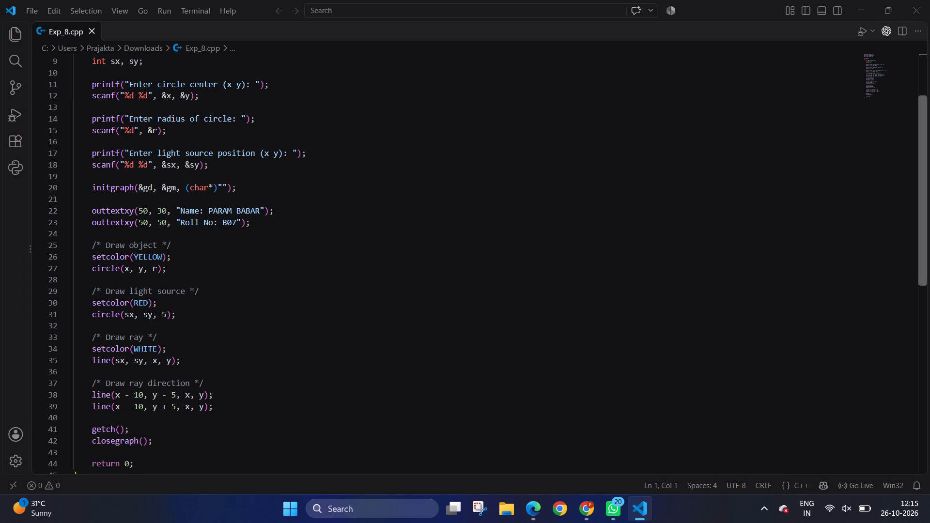
scroll(243, 246, "down", 3)
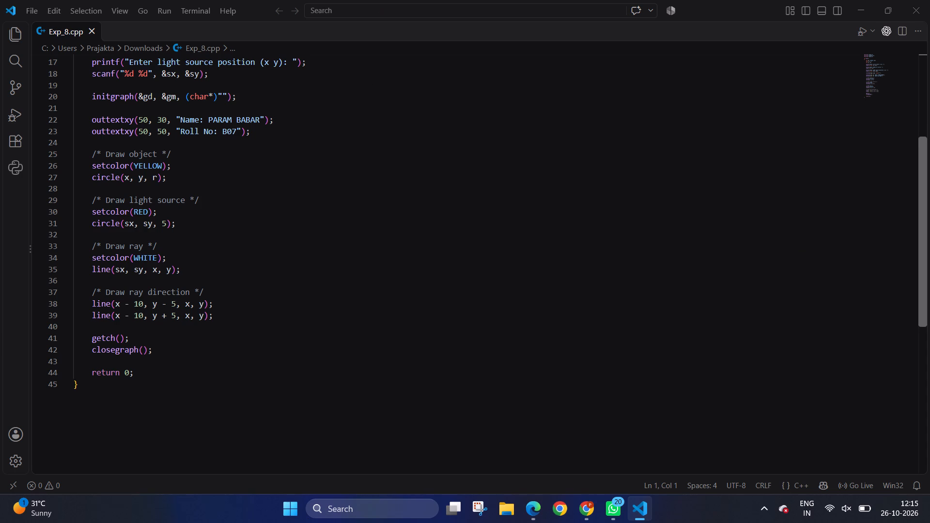
scroll(383, 243, "up", 9)
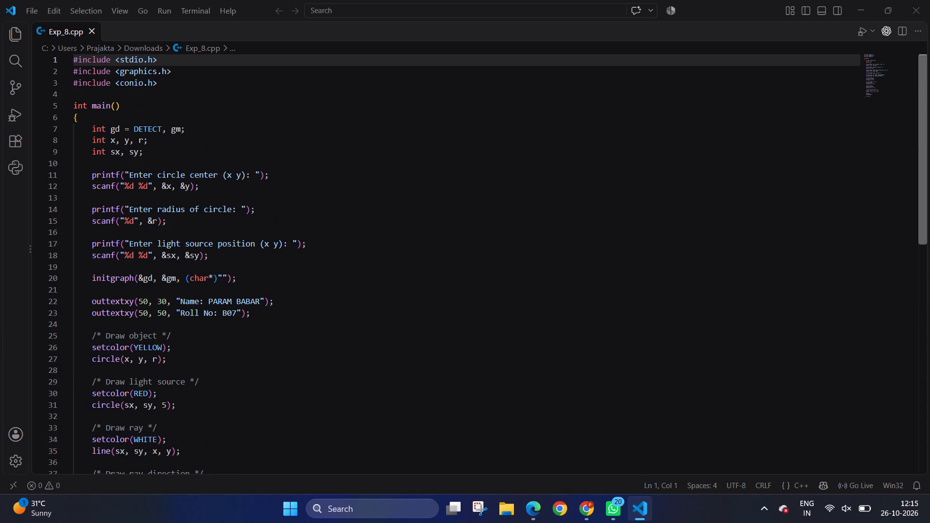
scroll(315, 254, "down", 1)
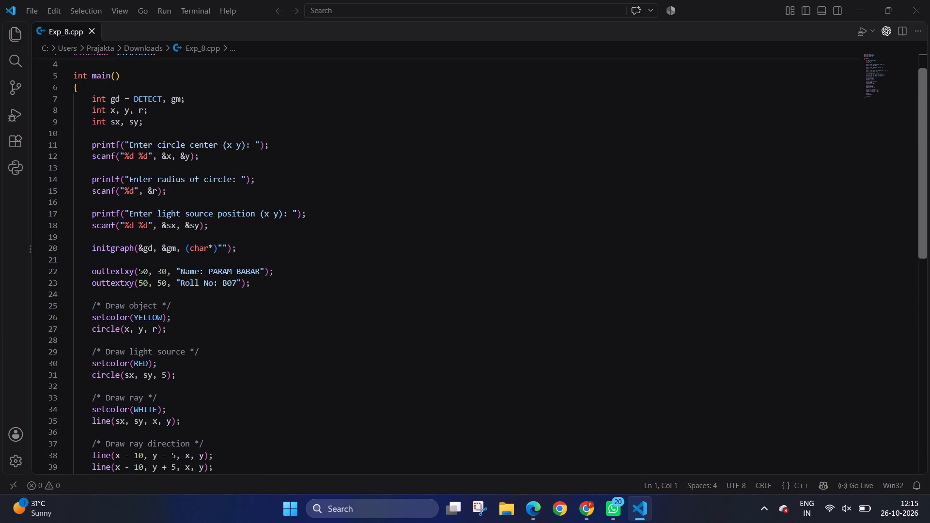
scroll(314, 255, "down", 3)
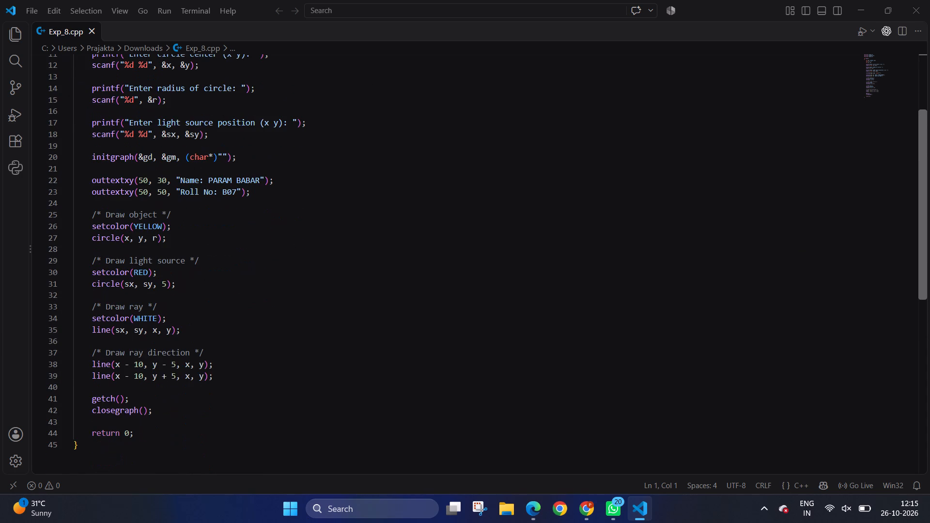
left_click(928, 0)
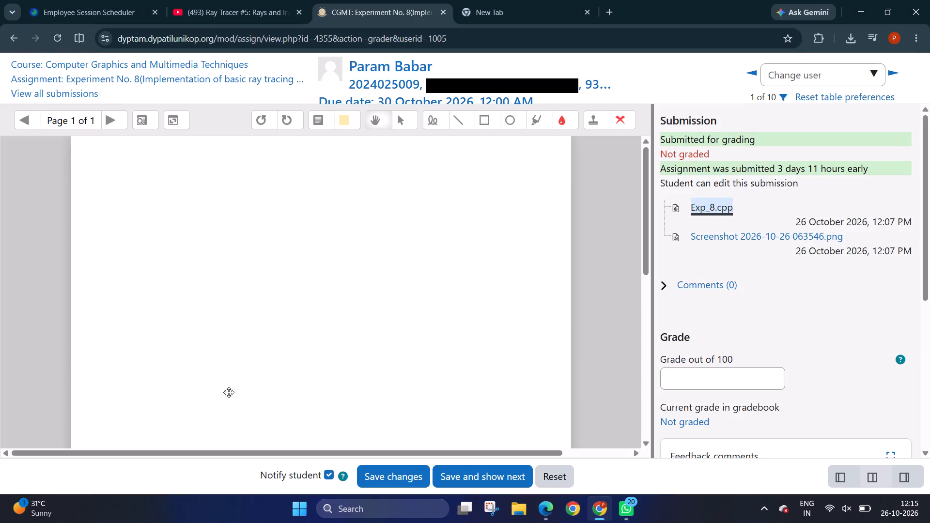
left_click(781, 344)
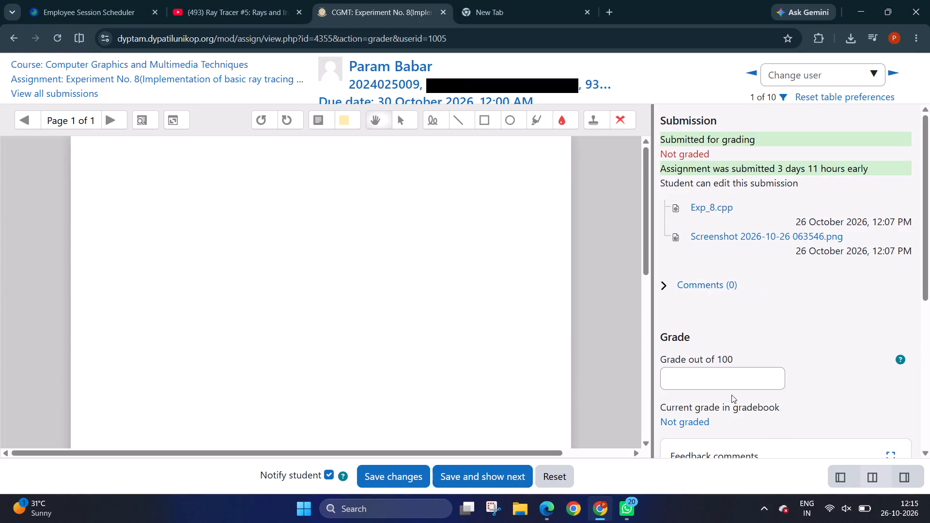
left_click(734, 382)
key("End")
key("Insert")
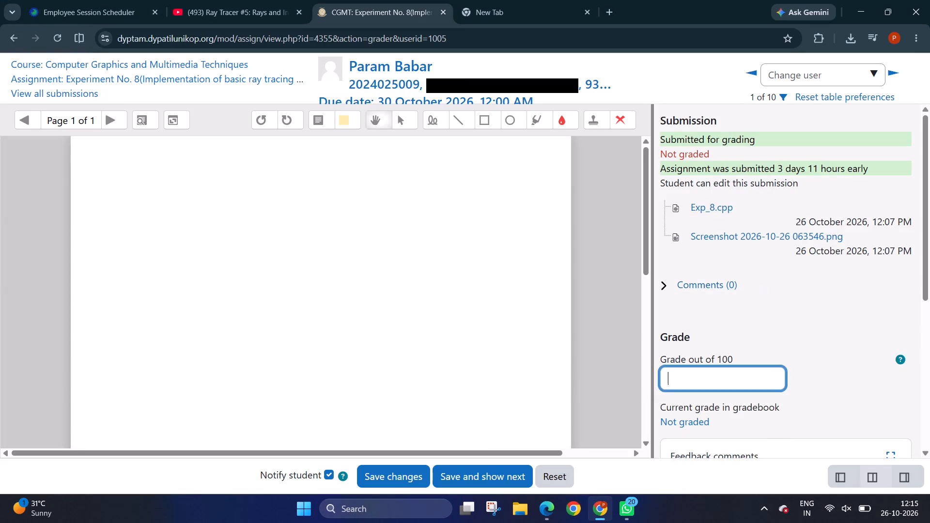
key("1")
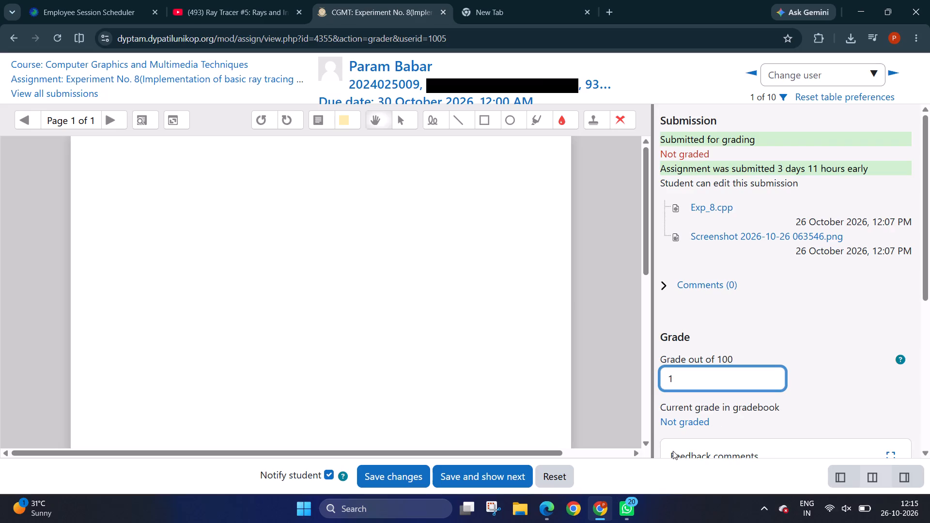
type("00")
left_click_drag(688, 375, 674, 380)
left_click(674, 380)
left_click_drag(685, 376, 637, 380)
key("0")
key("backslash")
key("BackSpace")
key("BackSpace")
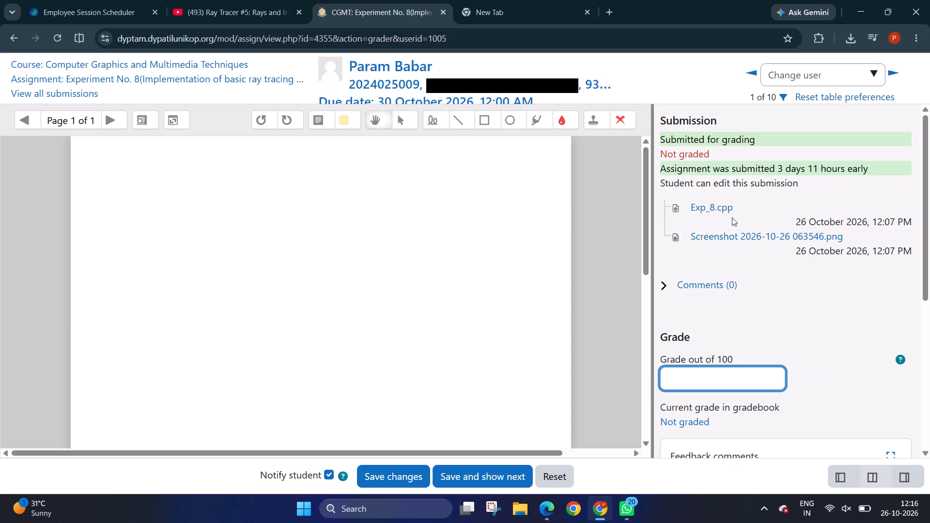
Switch to Edge, check the circle centre and radius declarations in the RayTracing Experiment.pdf reference code, and put the window away.
left_click(557, 518)
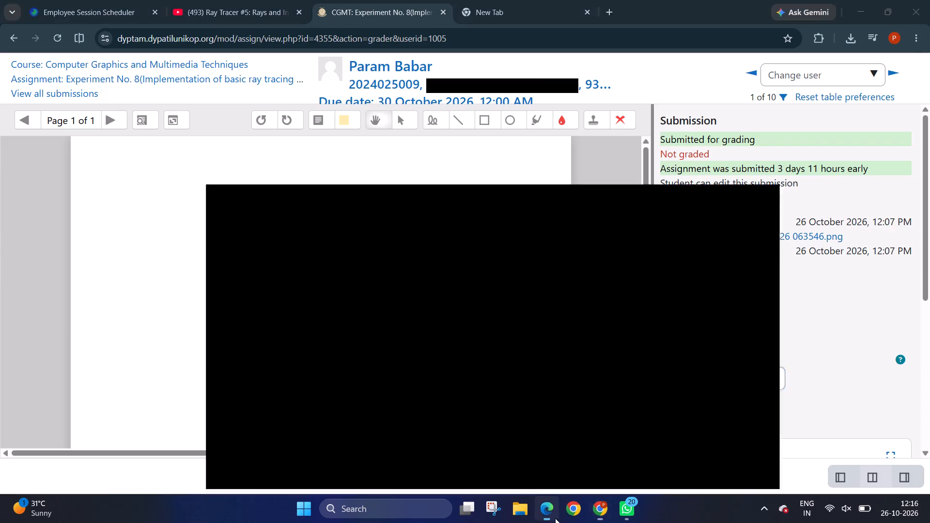
scroll(503, 358, "down", 2)
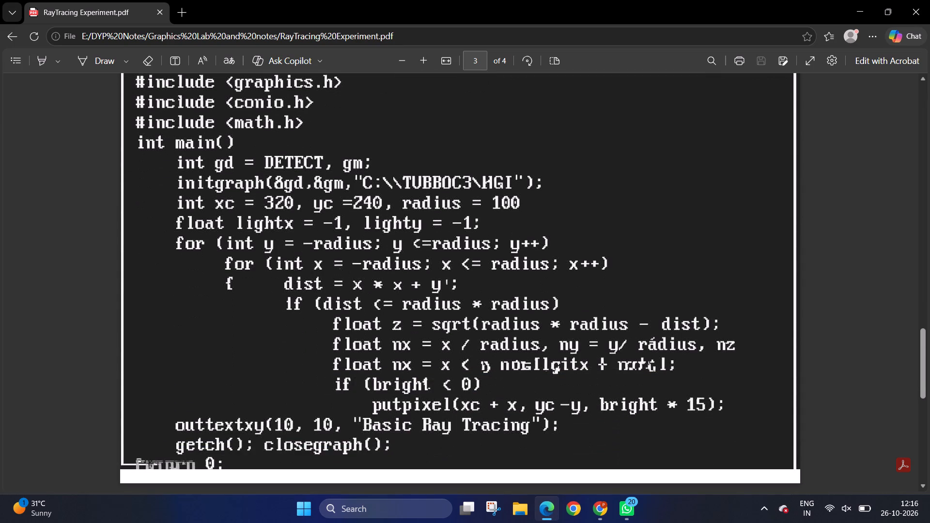
left_click_drag(196, 203, 294, 201)
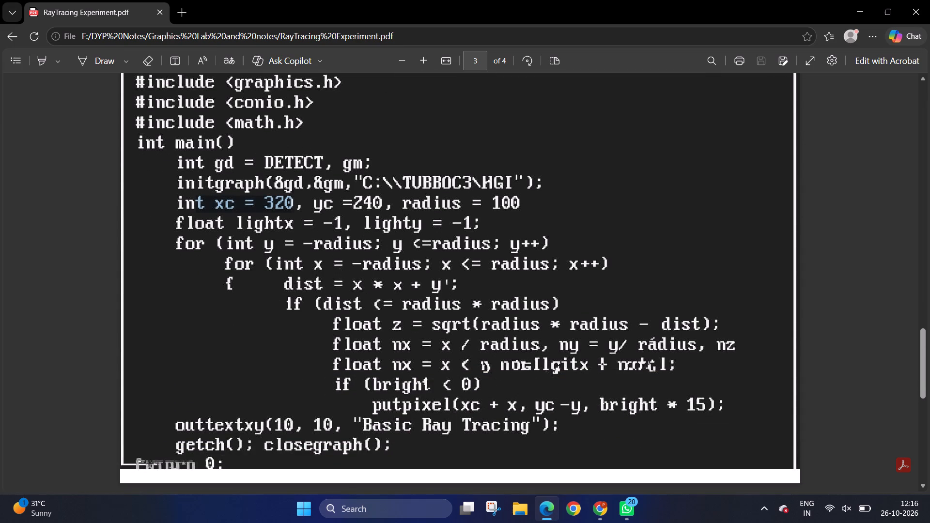
left_click_drag(294, 201, 294, 201)
left_click(375, 204)
left_click(859, 0)
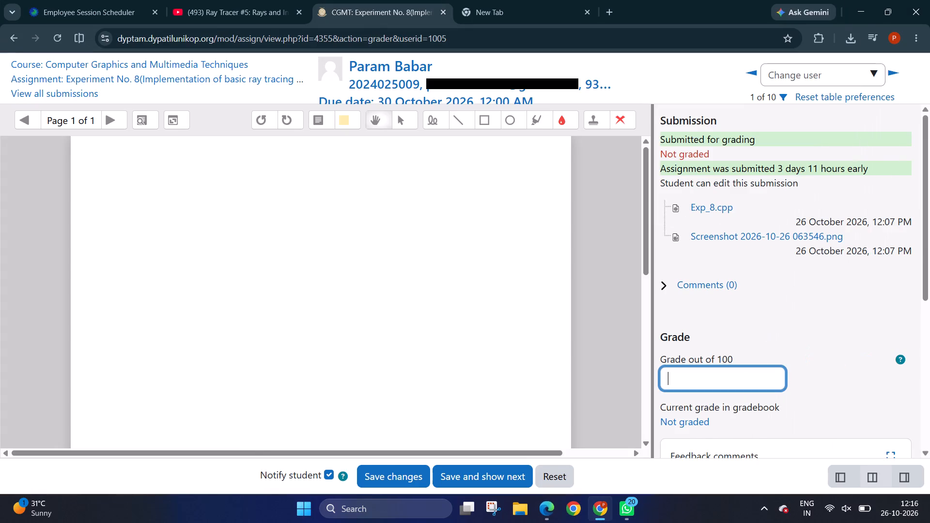
Grade the first student's submission 100 out of 100, save it, and show the following student.
key("Home")
type("100")
left_click(511, 479)
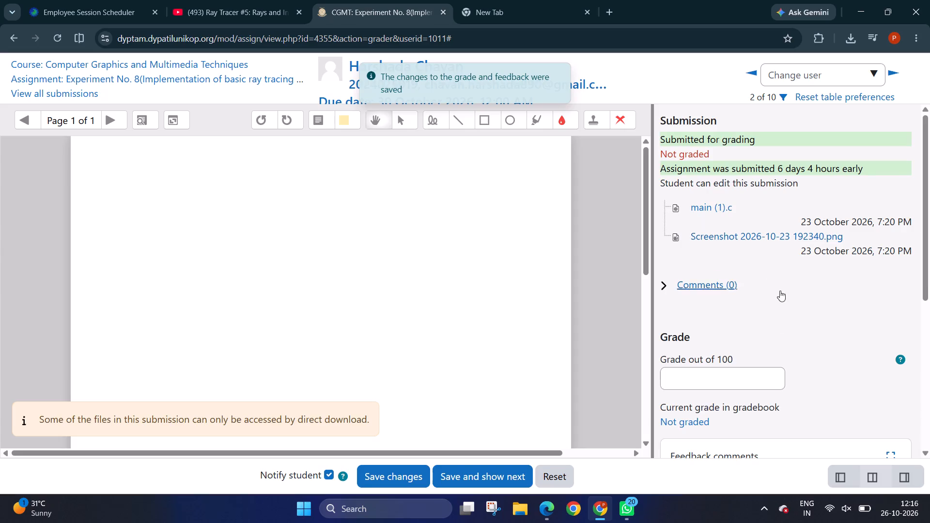
Grade the second student's submission, with main (1).c attached, 100 out of 100, save it, and show the following student.
left_click(711, 378)
key("1")
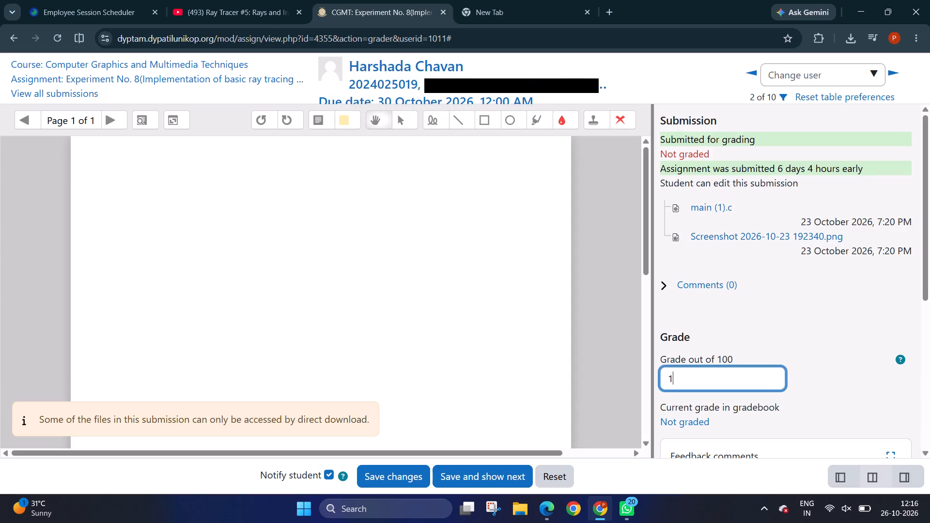
key("0")
key("0")
left_click(513, 477)
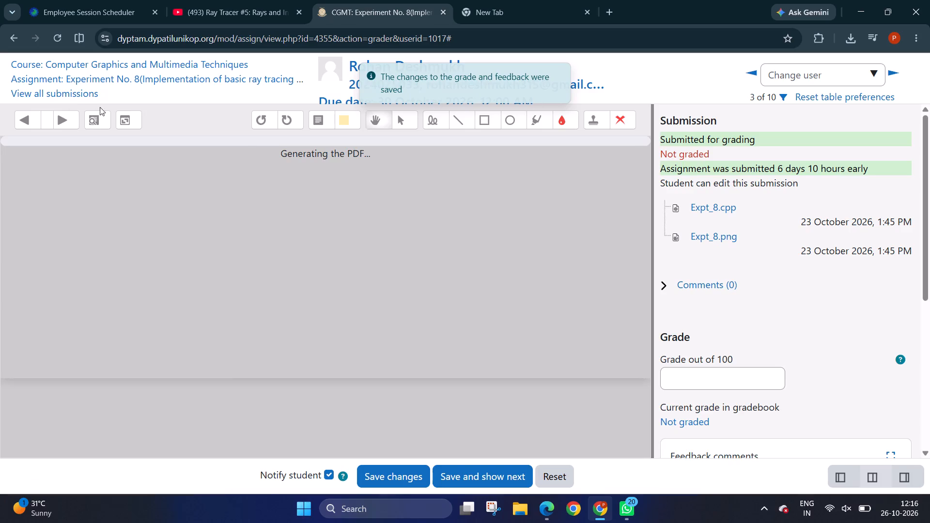
Return to the table of all submissions and enter a grade of 100 for the third student, submitted 23 October at 1:45 PM.
left_click(86, 91)
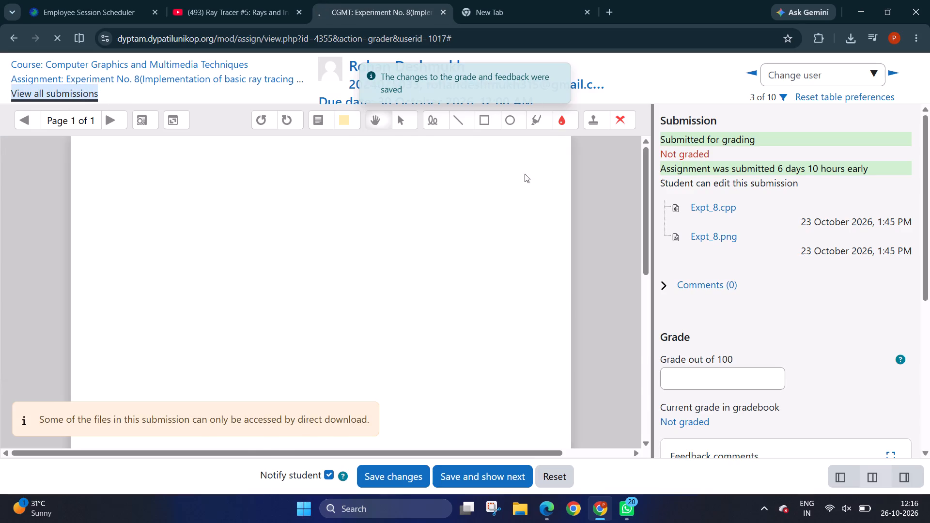
scroll(434, 187, "down", 3)
scroll(475, 218, "down", 3)
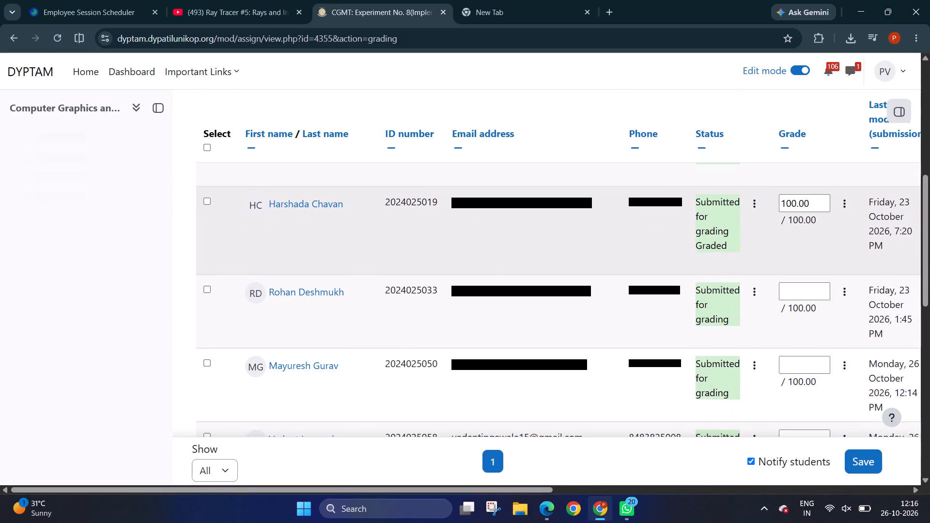
left_click(806, 297)
key("1")
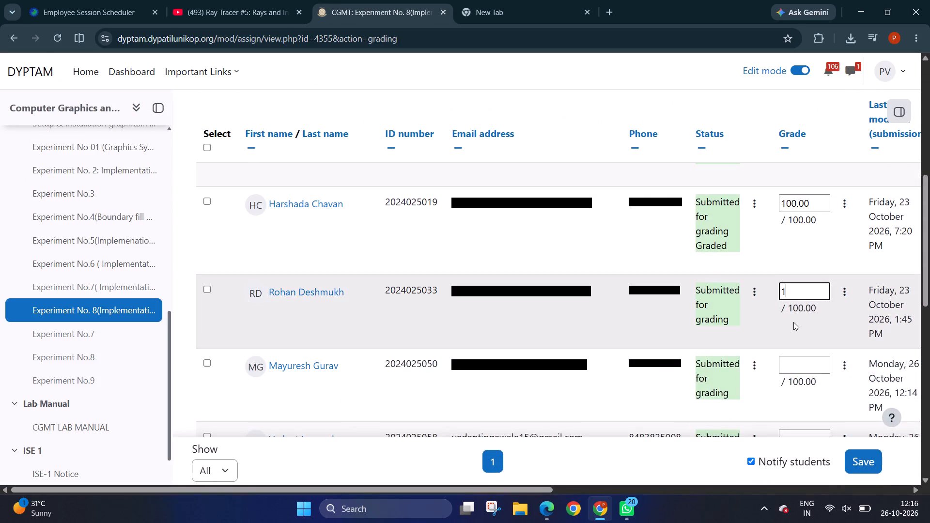
type("00")
Enter a grade of 100 for the fourth student in the table, whose submission is dated 26 October, 12:14 PM.
left_click(799, 361)
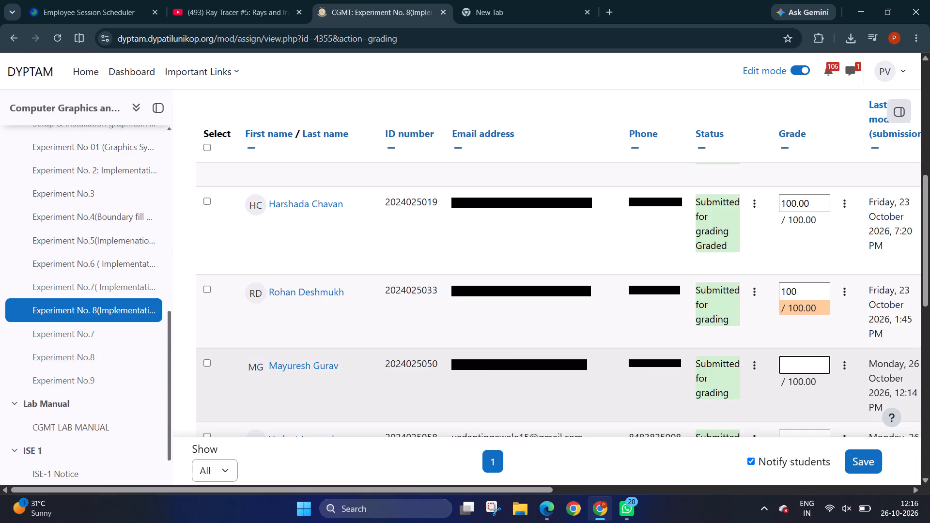
key("End")
key("Insert")
key("Insert")
left_click(800, 363)
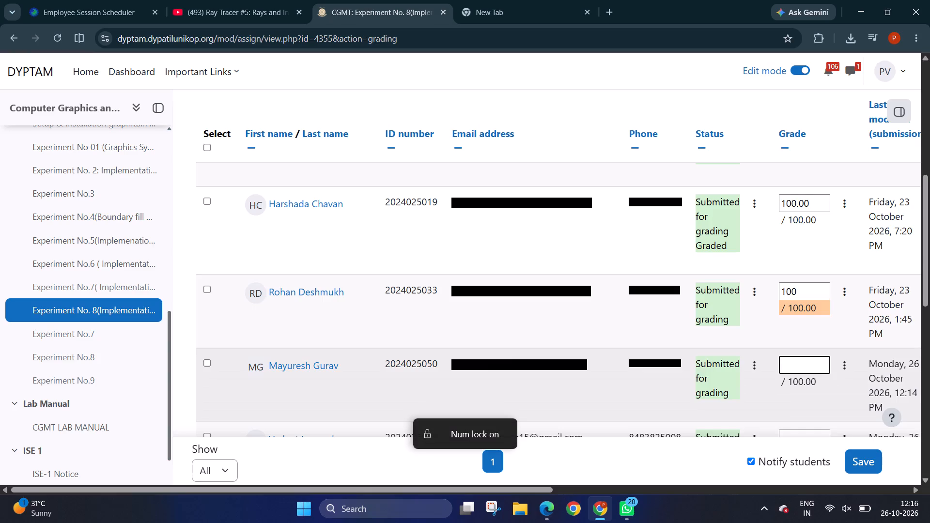
key("End")
key("Insert")
key("Insert")
key("1")
type("00")
Enter a grade of 100 for the fifth student in the table, whose submission is dated 26 October, 11:32 AM.
scroll(794, 364, "down", 2)
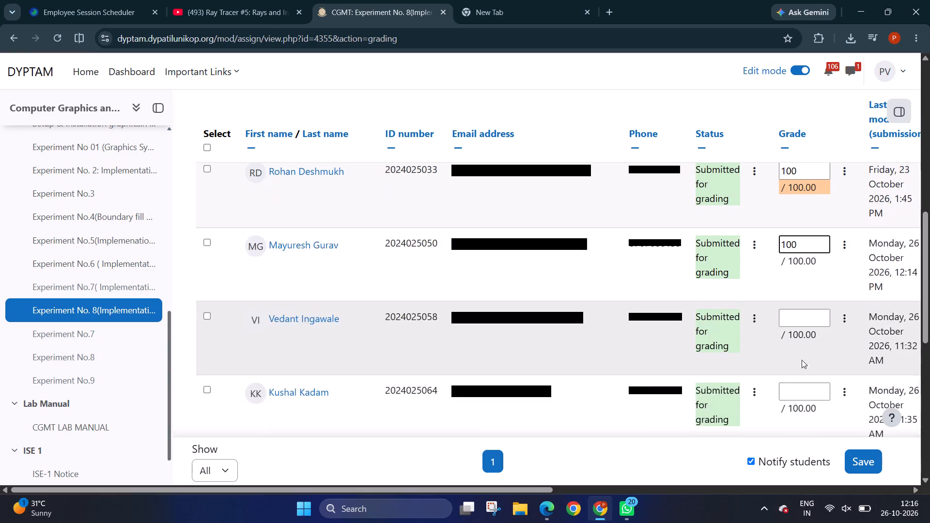
left_click(806, 307)
left_click(806, 314)
key("1")
key("0")
key("0")
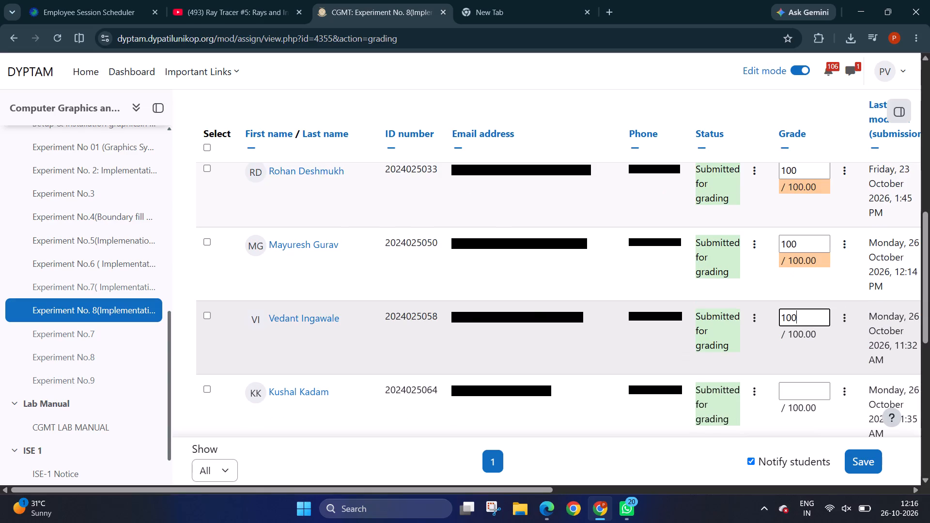
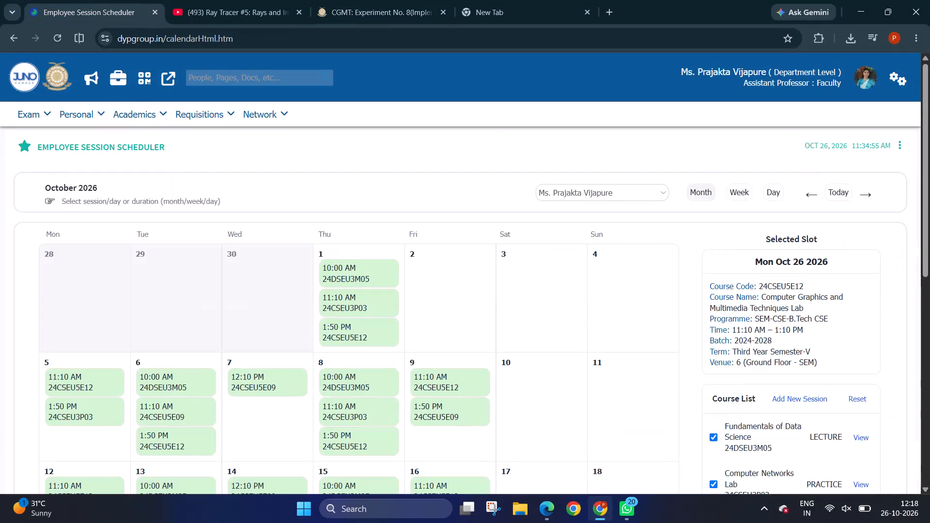
scroll(222, 254, "down", 3)
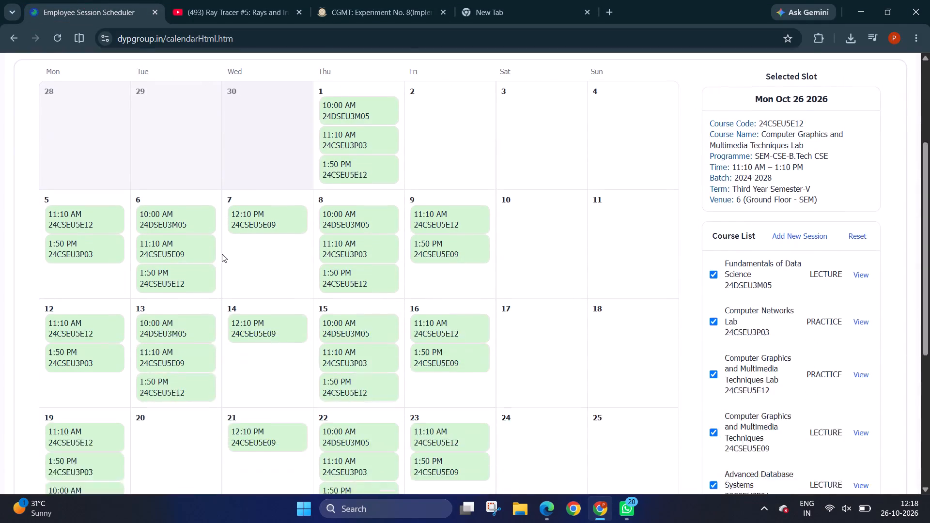
scroll(225, 255, "down", 5)
left_click(46, 333)
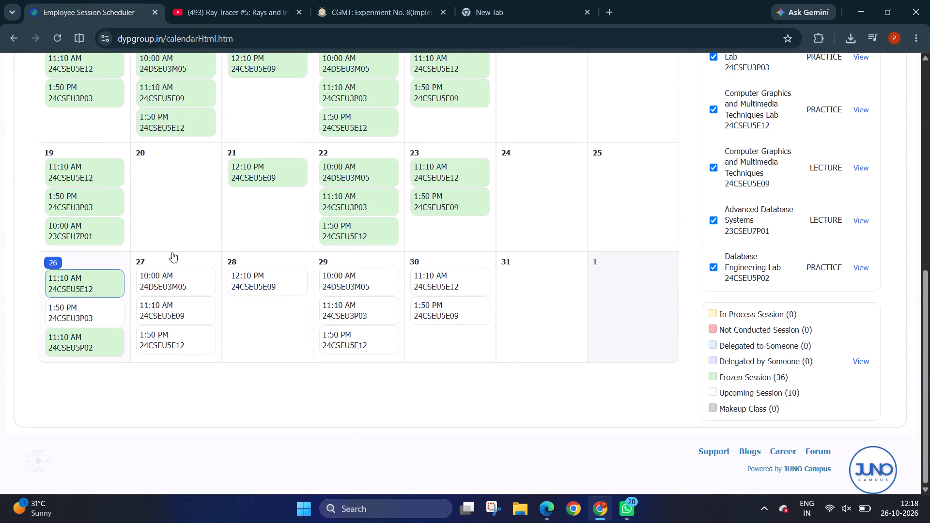
left_click(83, 285)
left_click(238, 0)
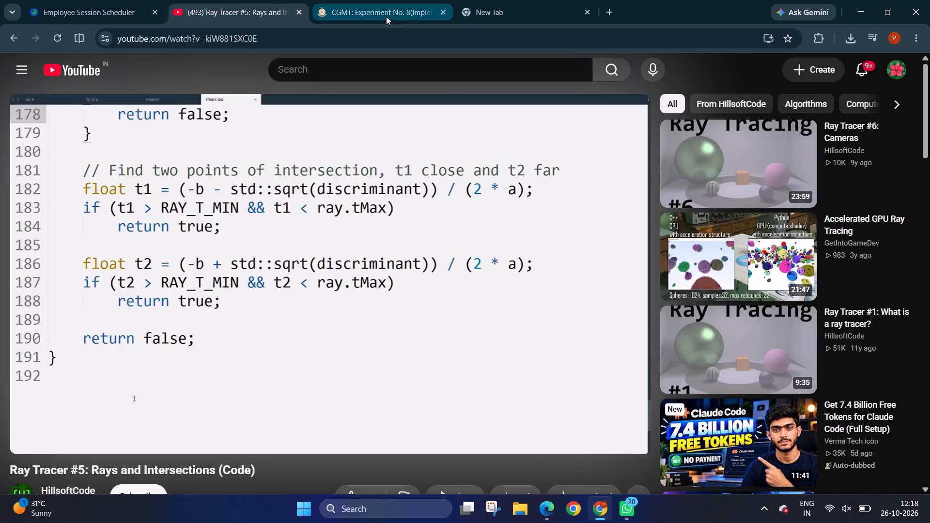
left_click(385, 17)
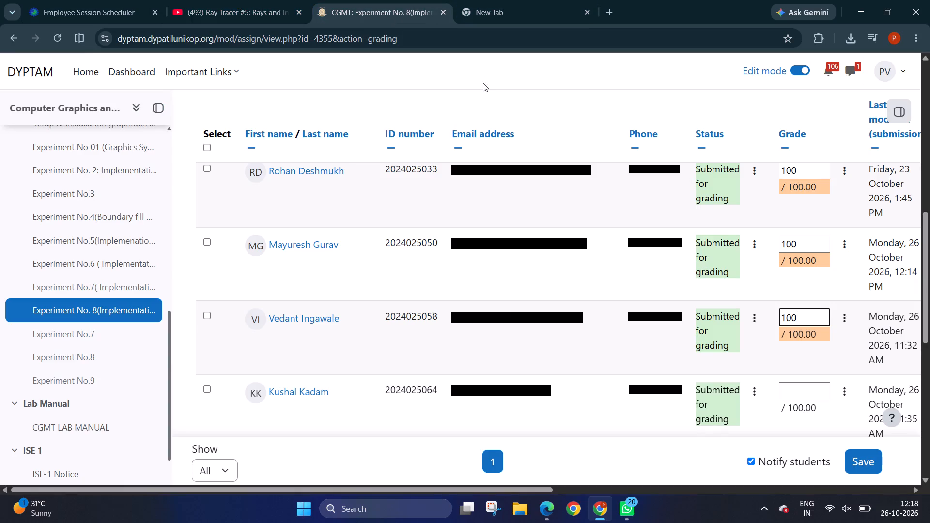
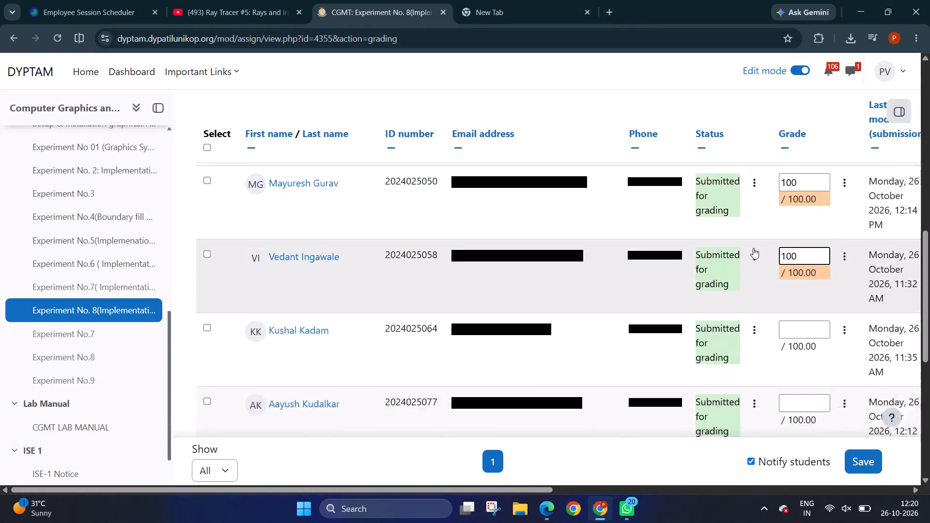
Enter a grade of 100 for Kushal and for Aayush in the Experiment No. 8 grading table.
left_click(804, 270)
type("100")
left_click(817, 333)
left_click(810, 357)
key("1")
left_click(812, 342)
key("1")
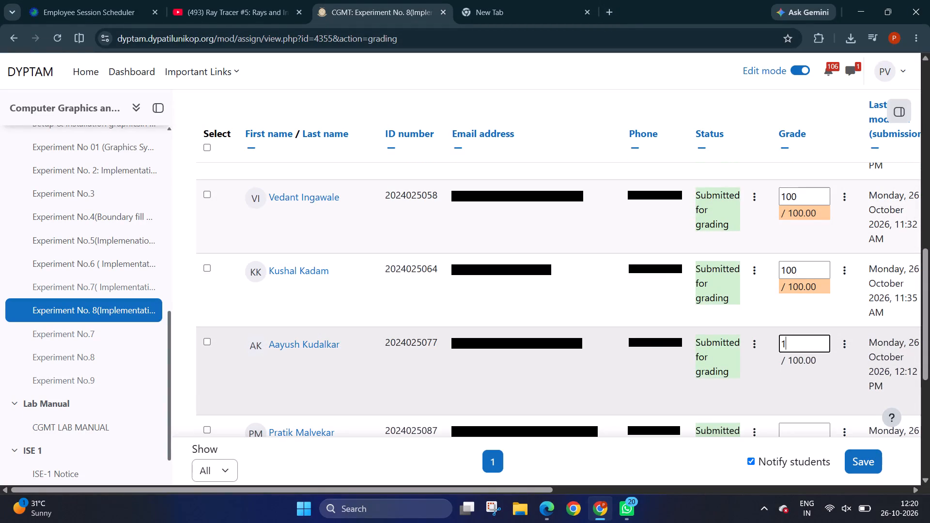
key("0")
key("0")
Enter a grade of 100 for Pratik and for Parth in the Experiment No. 8 grading table.
scroll(812, 376, "down", 2)
left_click(816, 316)
key("1")
key("0")
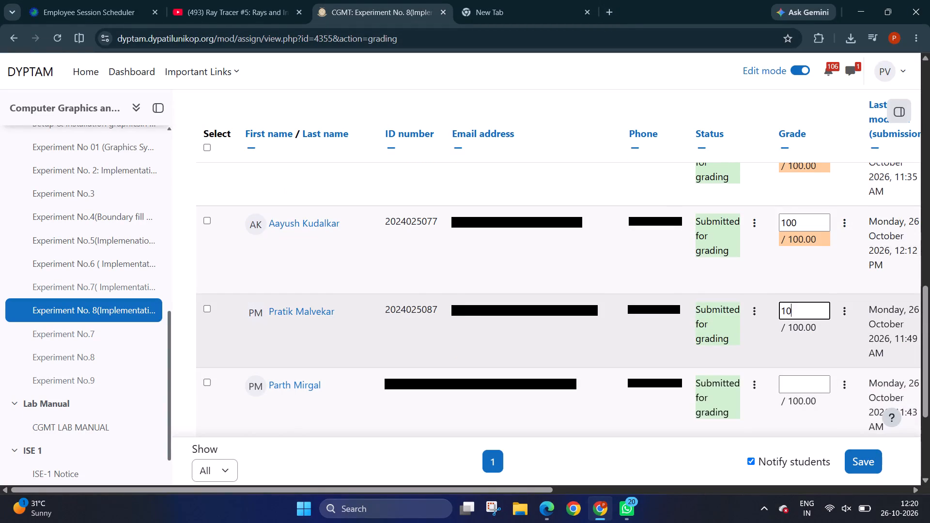
key("0")
left_click(808, 377)
key("1")
key("0")
key("0")
Enter a grade of 100 for the last two students in the table, Vaishnavi and Yashodhan.
scroll(805, 380, "down", 4)
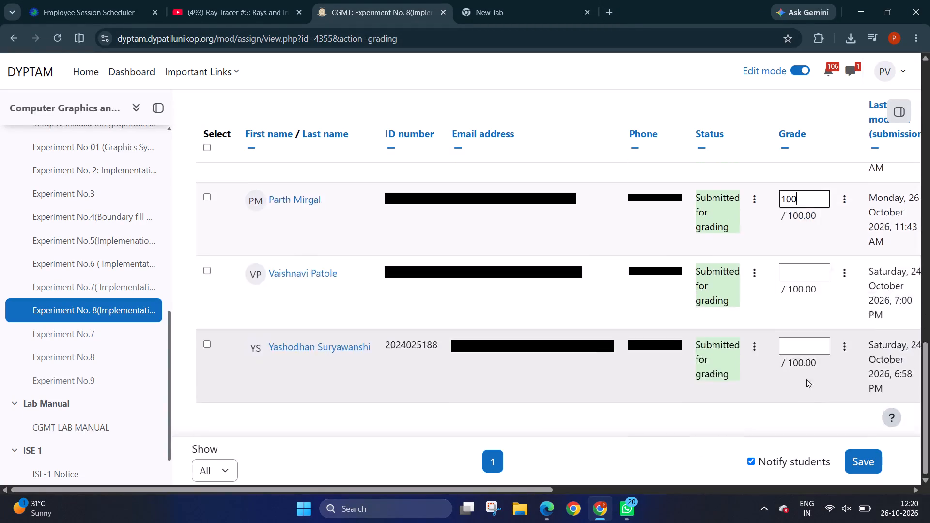
left_click(818, 255)
left_click(815, 270)
key("1")
key("0")
key("0")
left_click(814, 343)
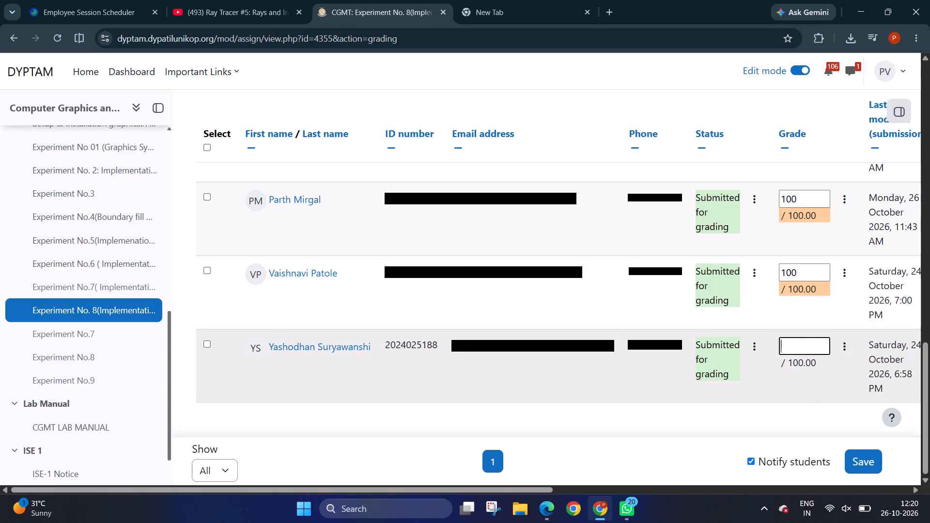
key("1")
key("0")
key("0")
Save the entered Experiment No. 8 grades and return to the submissions table.
scroll(814, 344, "down", 6)
left_click(853, 465)
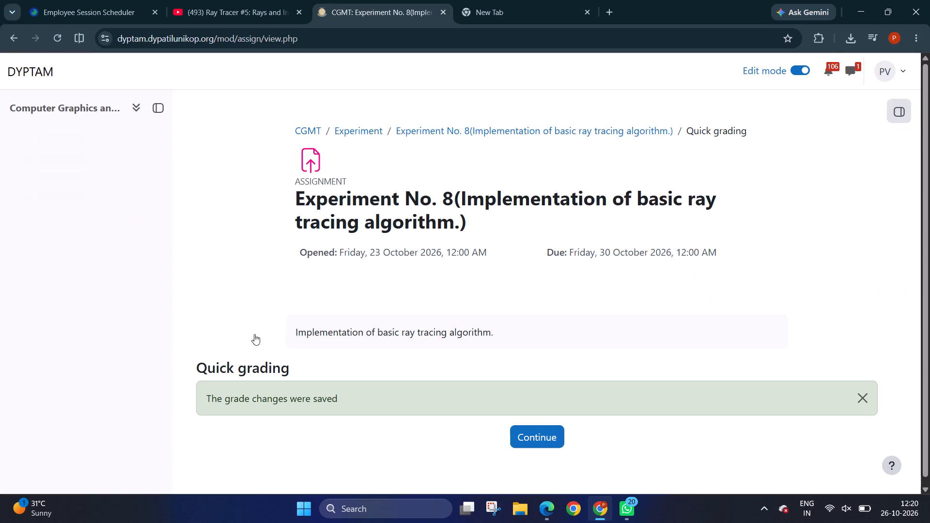
scroll(439, 346, "down", 1)
left_click(517, 428)
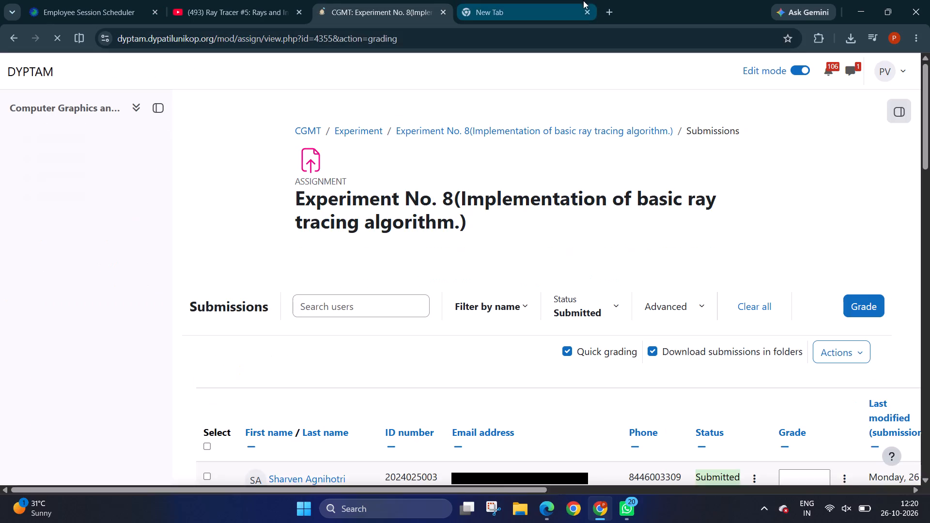
Close the empty New Tab page.
left_click(587, 13)
Enter a grade of 100 for Shraddha's ungraded Experiment No. 8 submission and save the grades.
scroll(613, 343, "down", 14)
scroll(630, 355, "up", 5)
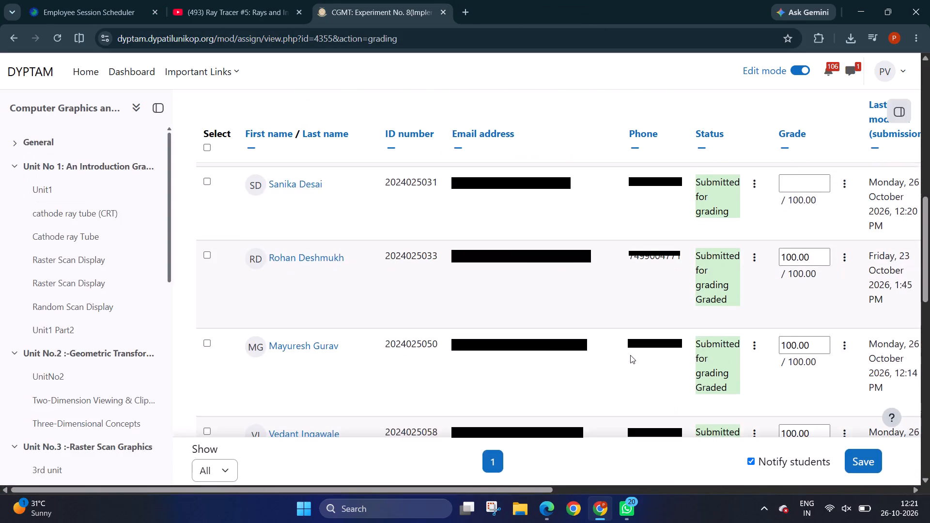
scroll(630, 355, "down", 10)
scroll(630, 355, "up", 3)
left_click_drag(839, 256, 836, 266)
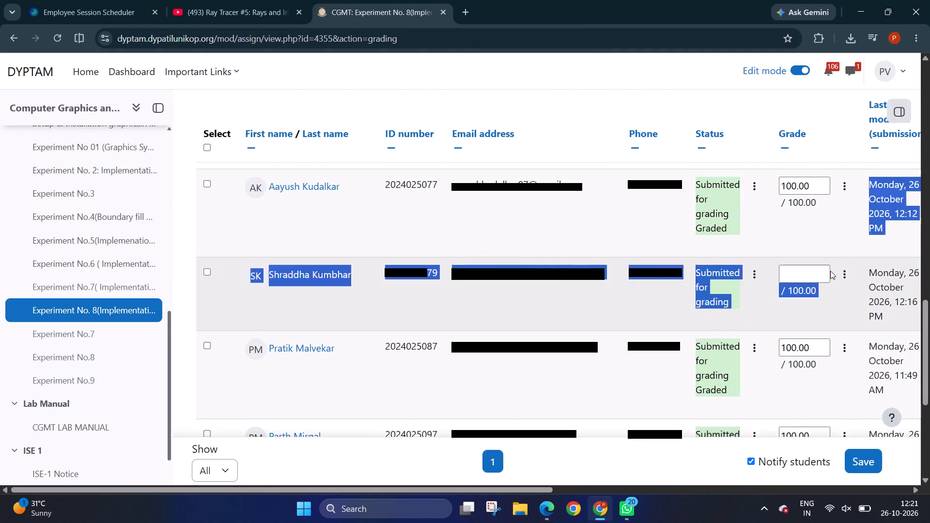
left_click(830, 271)
left_click(811, 272)
type("100")
scroll(811, 294, "down", 4)
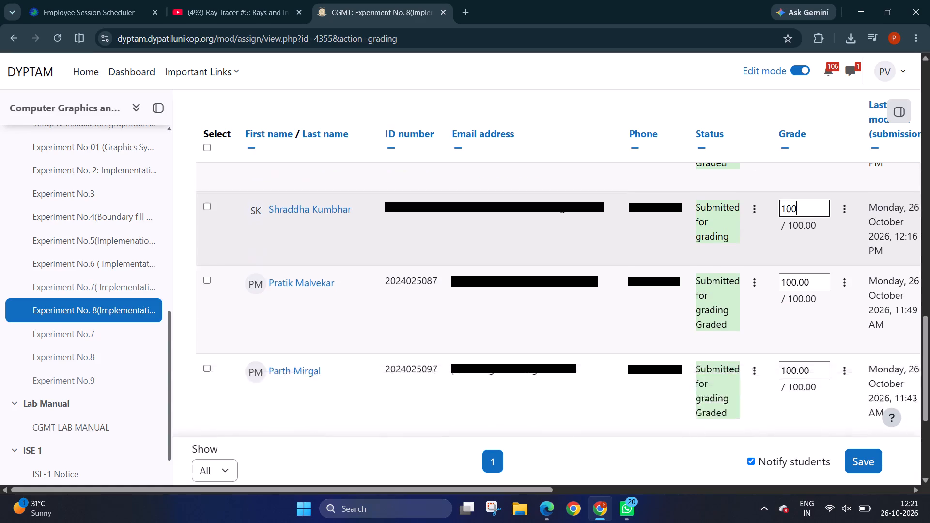
scroll(811, 294, "down", 4)
left_click(852, 454)
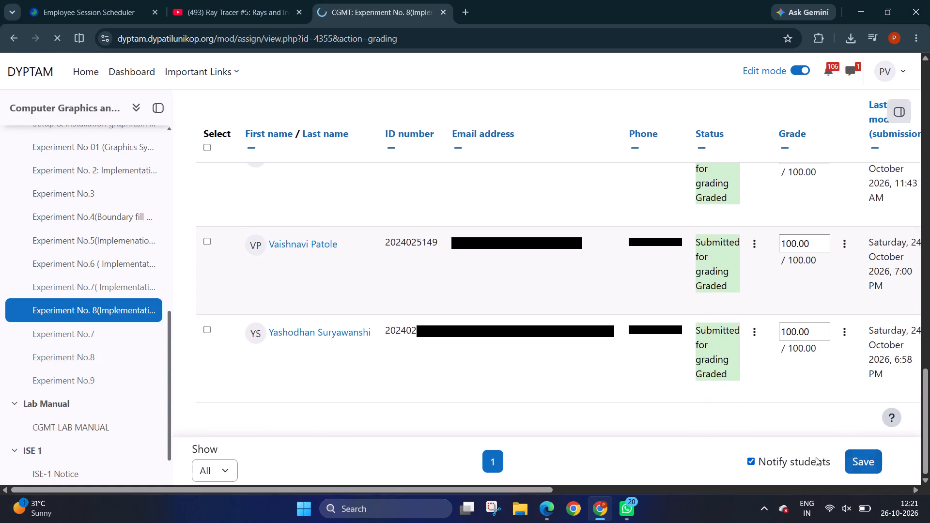
Close the Ray Tracer #5 video page and return to the Experiment No. 8 submissions table.
left_click(271, 0)
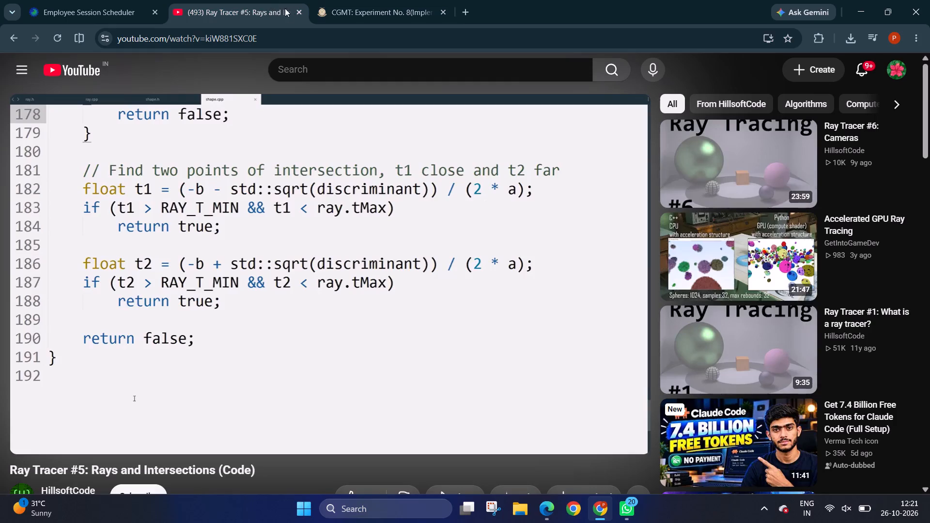
left_click(299, 8)
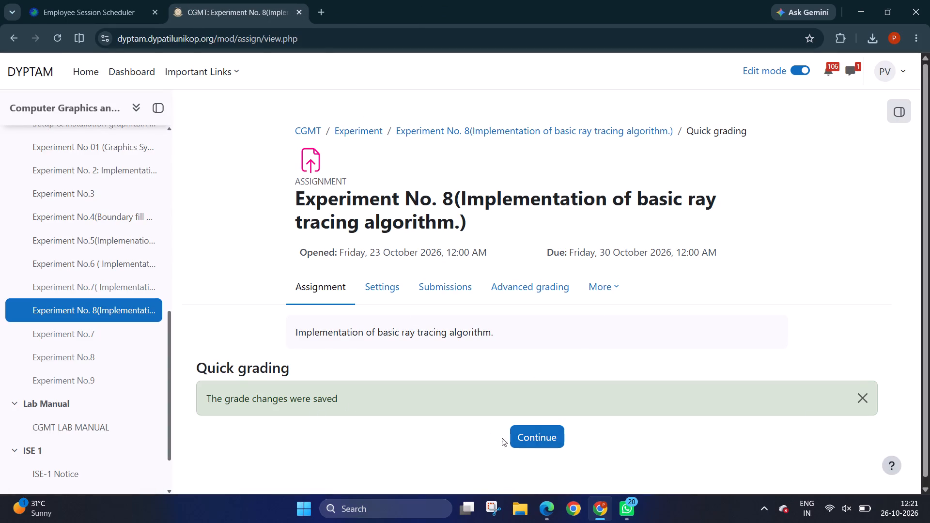
left_click(523, 438)
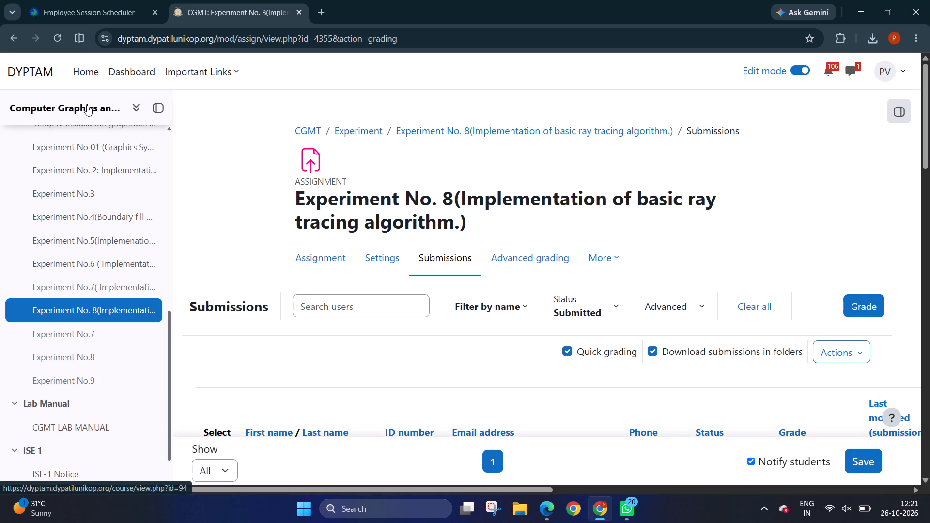
Open Experiment No.7 (Implementation of Polygon filling algorithms) and check its grading summary.
left_click(89, 291)
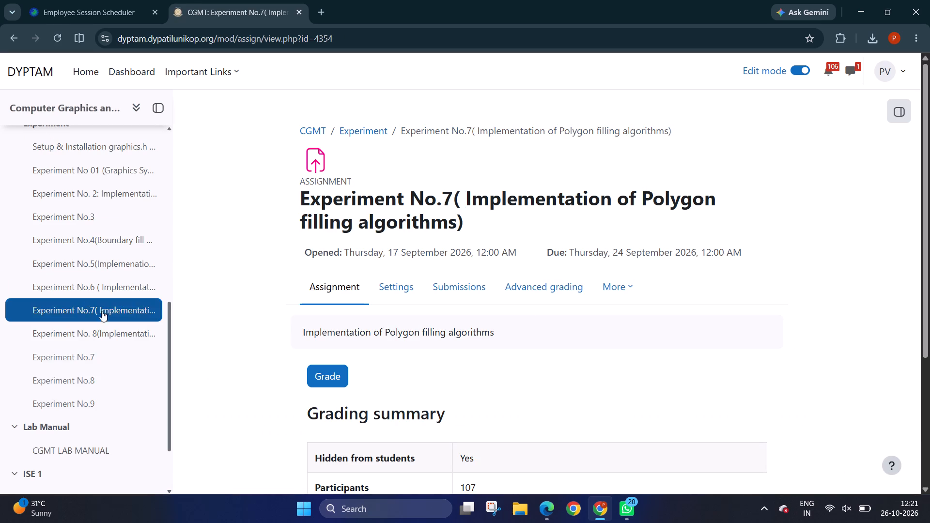
scroll(426, 244, "down", 3)
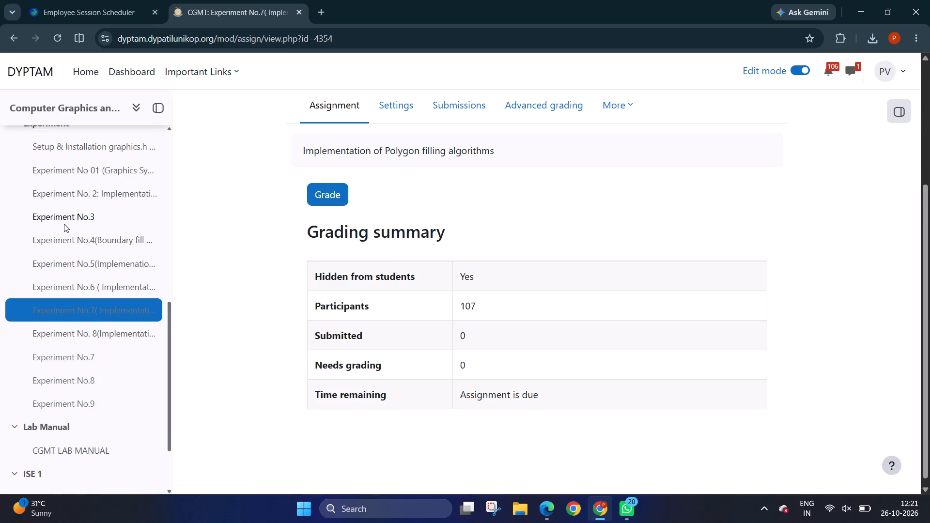
Open the Experiment No 01 (Graphics System Setup and Basic Drawing) assignment for individual grading.
scroll(64, 224, "up", 4)
scroll(77, 353, "down", 1)
left_click(80, 349)
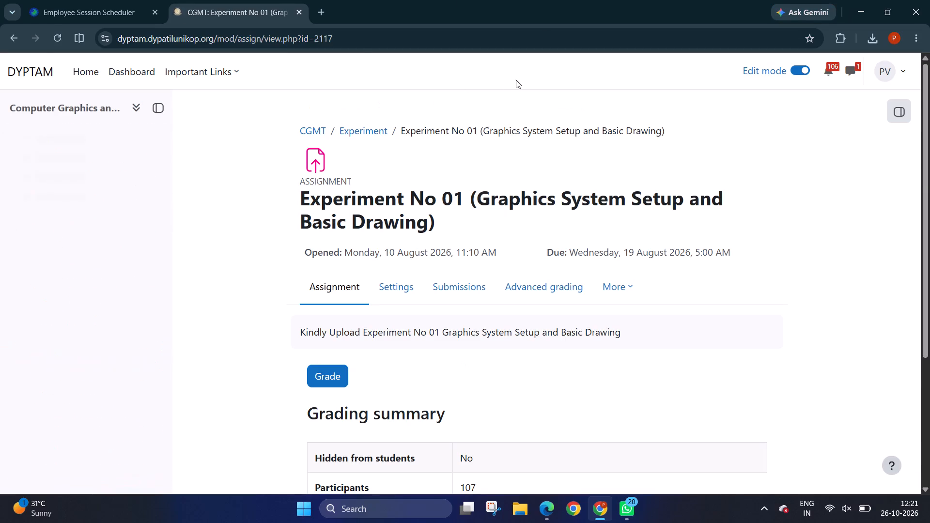
left_click(338, 377)
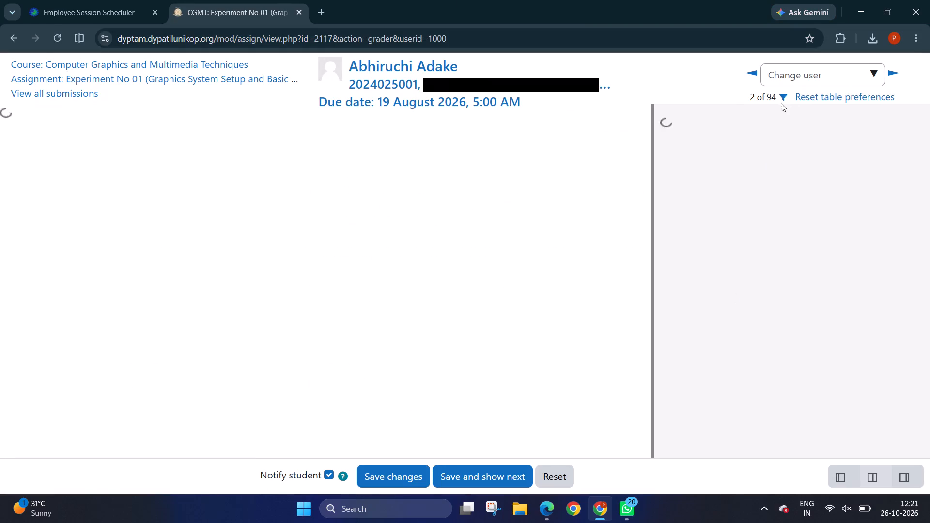
Search the Experiment No 01 students for "Shreyash" and open the matching student's submission.
left_click(789, 71)
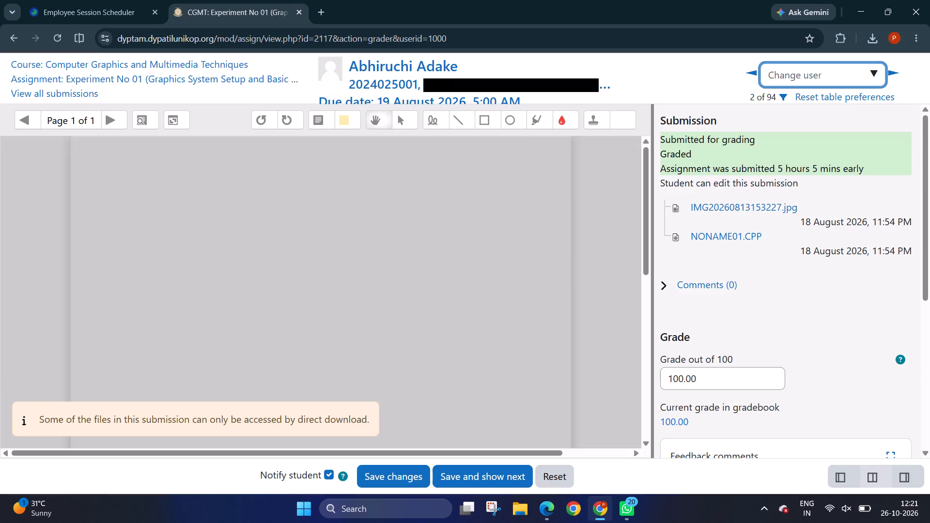
type("SHre")
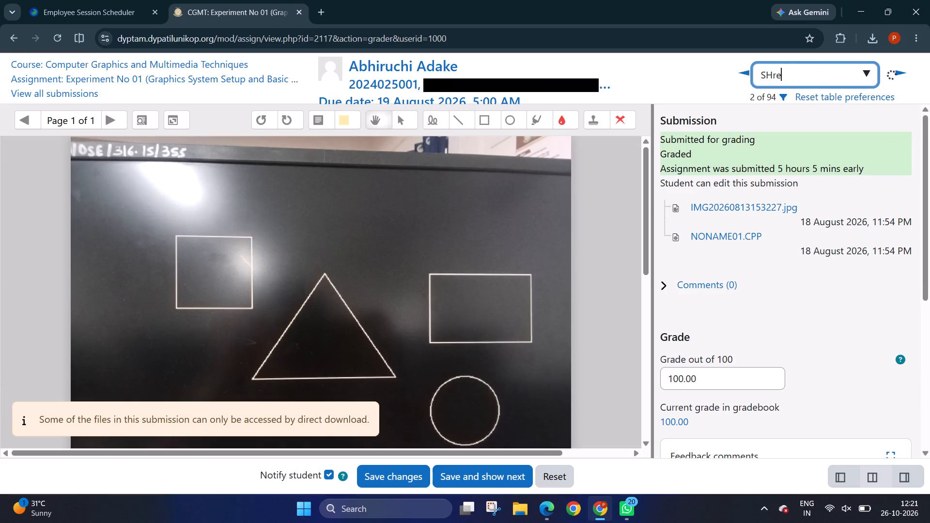
key("BackSpace")
key("BackSpace")
key("BackSpace")
type("here")
key("BackSpace")
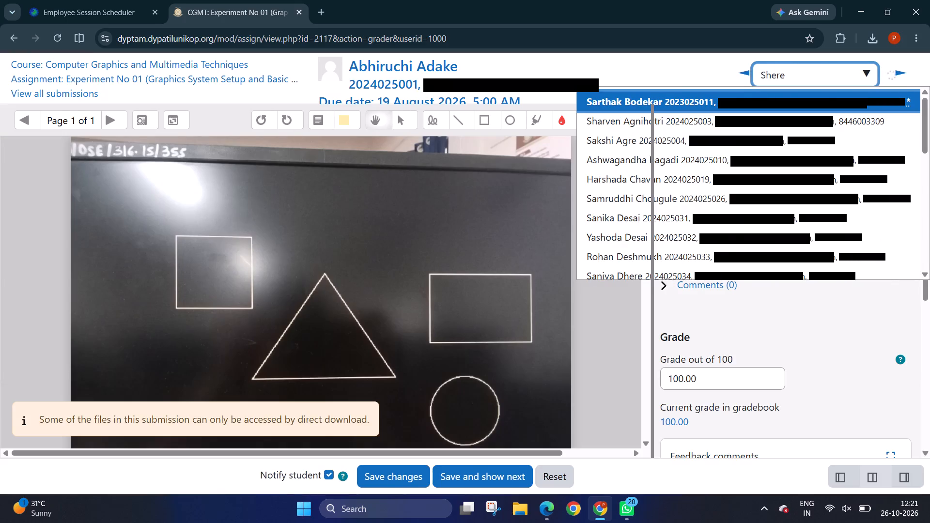
key("BackSpace")
key("BackSpace")
type("re")
type("yash")
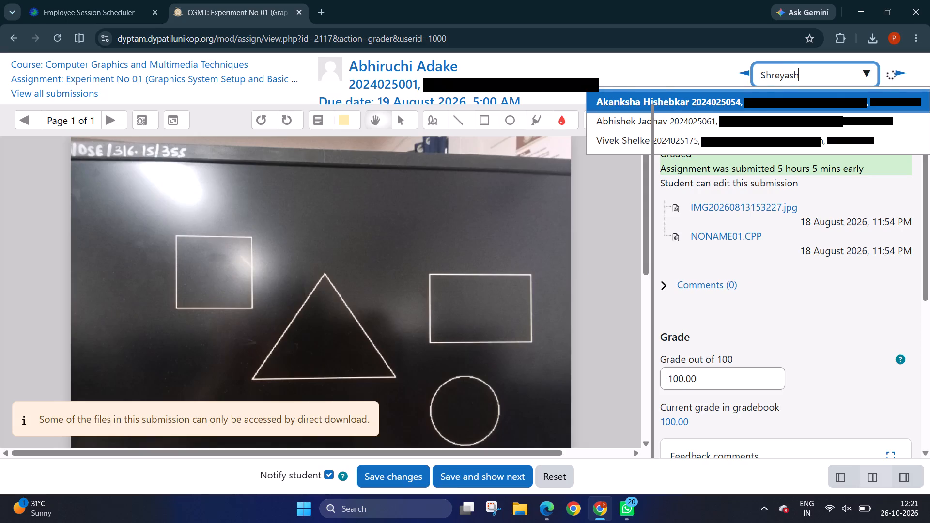
left_click(728, 109)
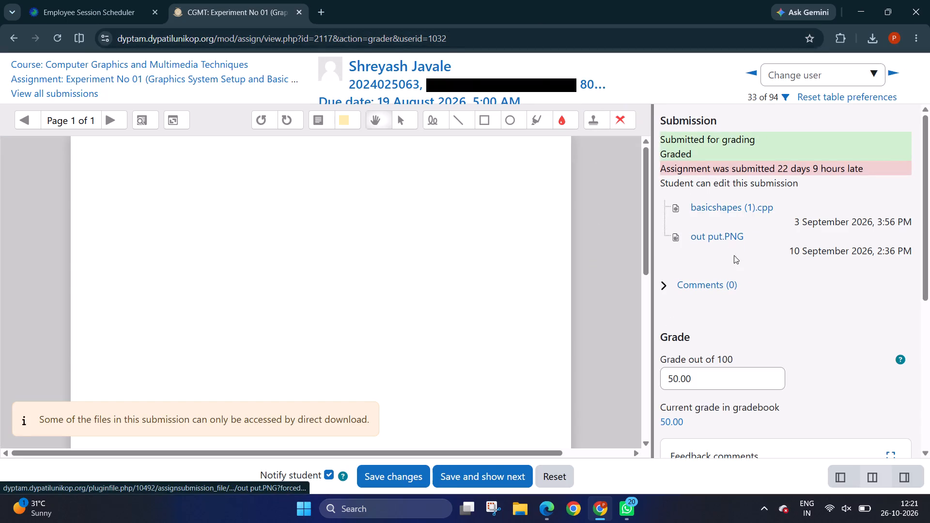
Review Shreyash's Experiment No 01 grade and feedback fields, save them as they are and show the following student.
left_click(728, 381)
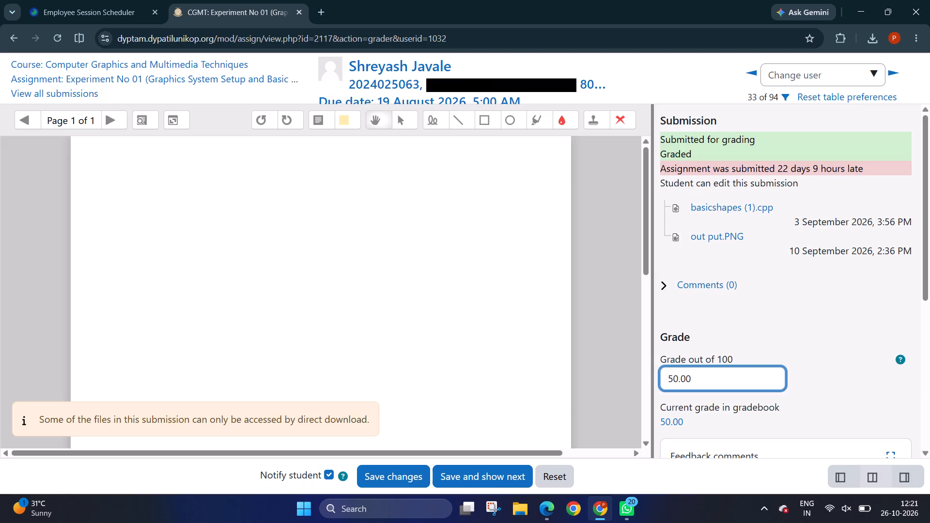
scroll(728, 381, "down", 2)
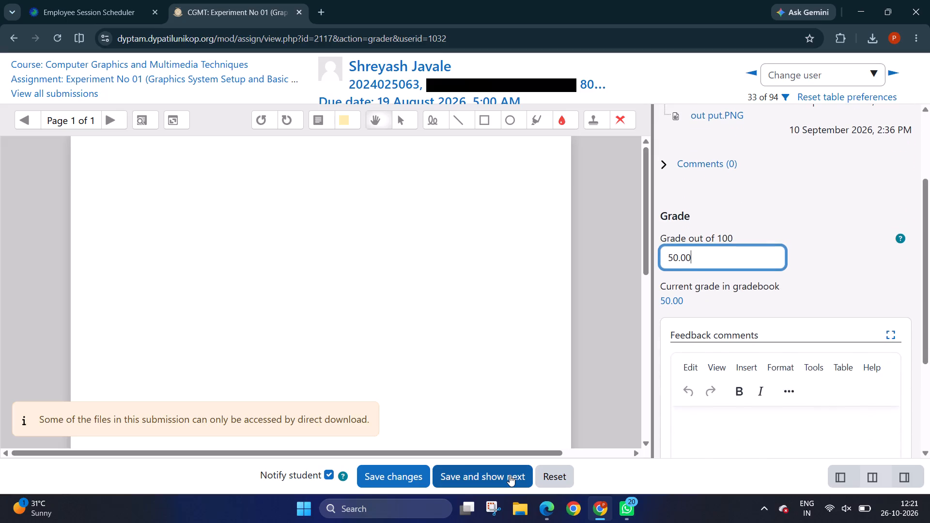
scroll(673, 377, "down", 7)
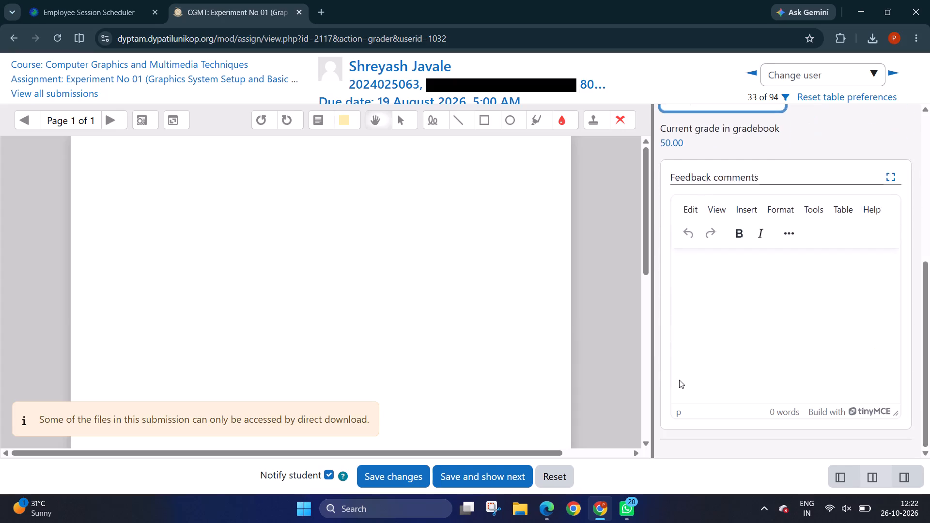
scroll(679, 380, "down", 2)
scroll(682, 383, "up", 8)
left_click_drag(699, 384, 585, 381)
left_click(790, 357)
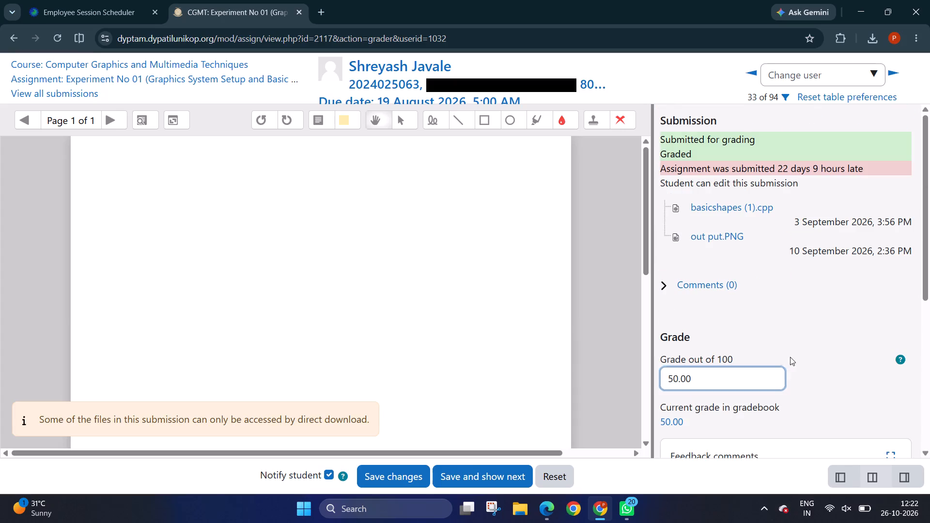
left_click(480, 473)
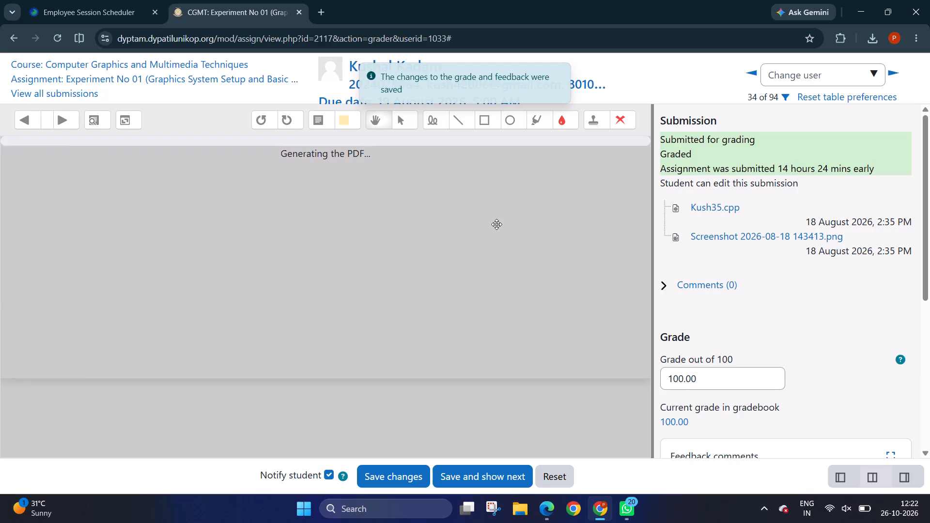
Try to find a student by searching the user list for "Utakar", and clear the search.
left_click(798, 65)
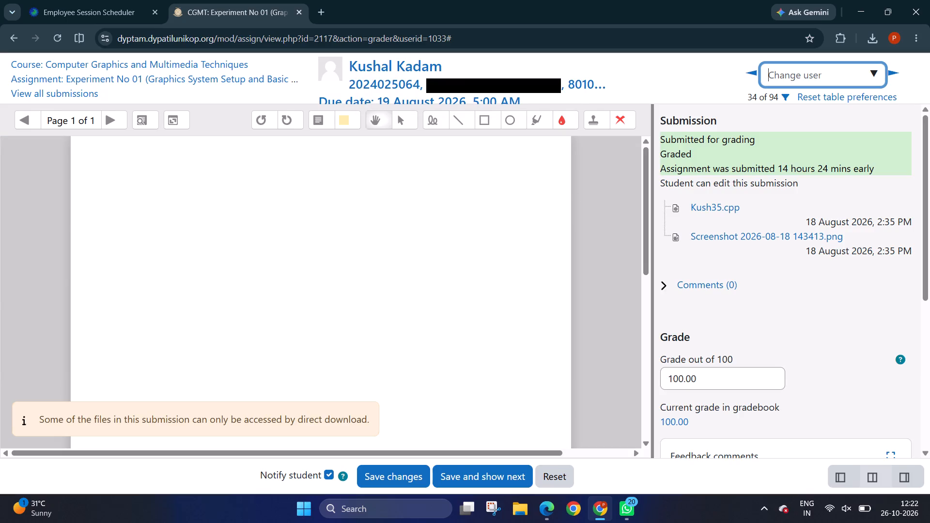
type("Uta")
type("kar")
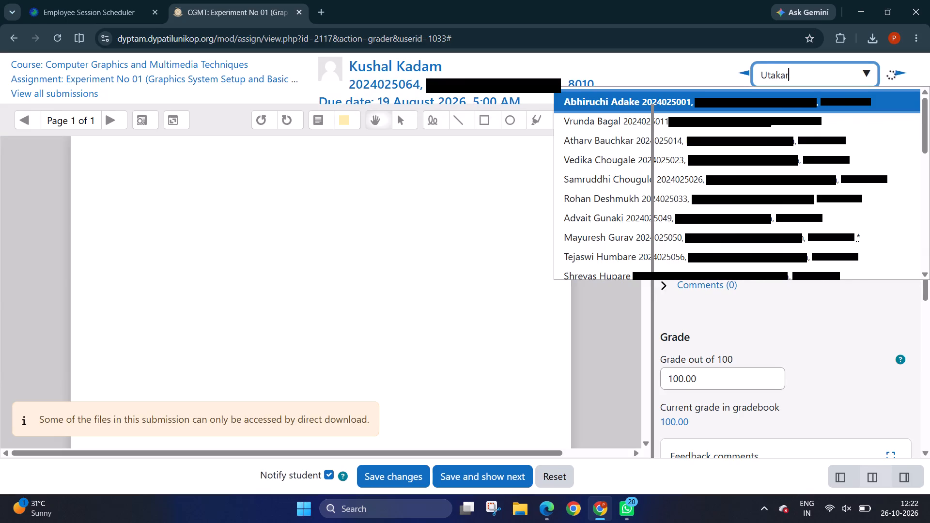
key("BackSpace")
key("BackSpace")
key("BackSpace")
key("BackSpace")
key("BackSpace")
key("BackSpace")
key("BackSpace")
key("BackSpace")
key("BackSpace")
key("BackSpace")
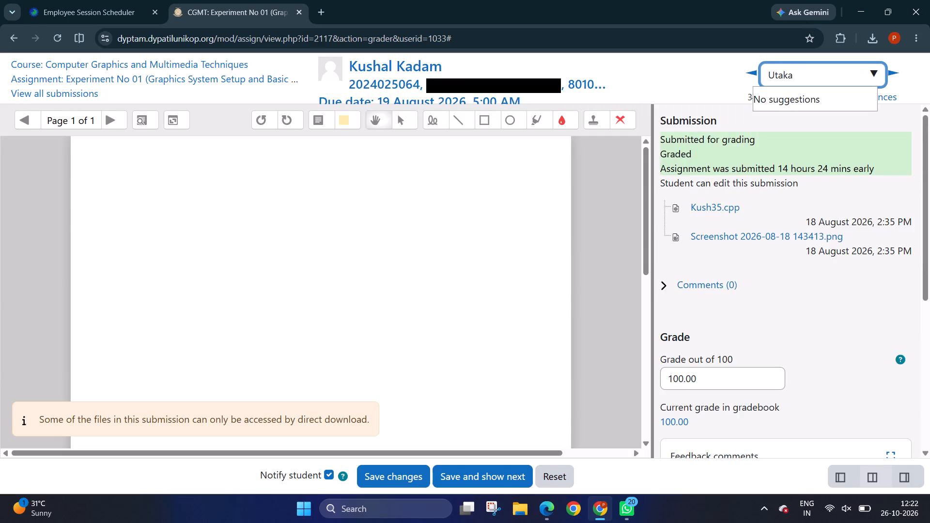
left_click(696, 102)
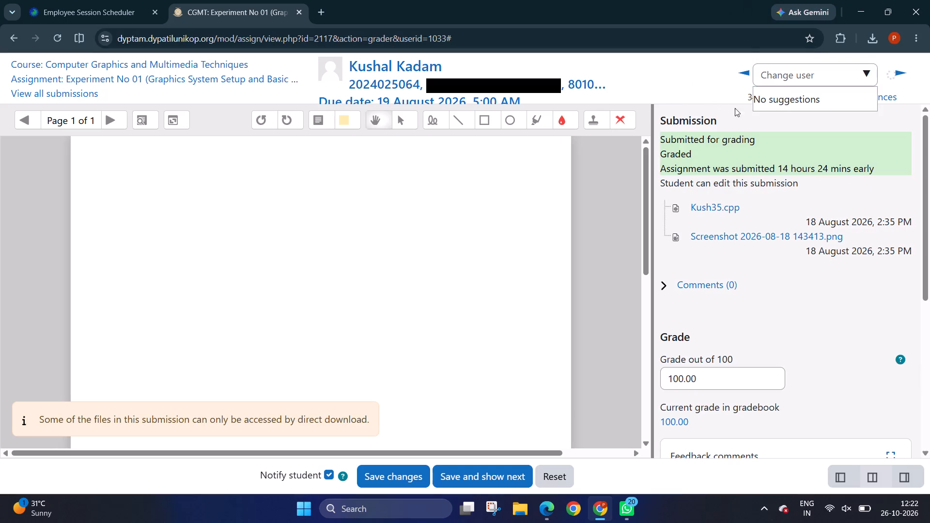
Remove the Submitted filter from the Experiment No 01 student list.
left_click(785, 100)
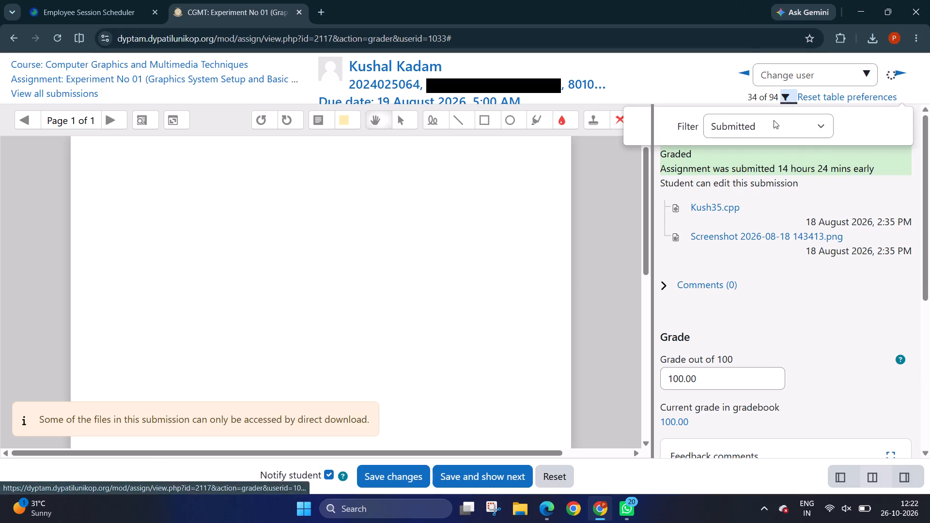
left_click(774, 120)
left_click(763, 140)
Search the students for "Utkar" and open Utkarsh's Experiment No 01 submission.
left_click(796, 79)
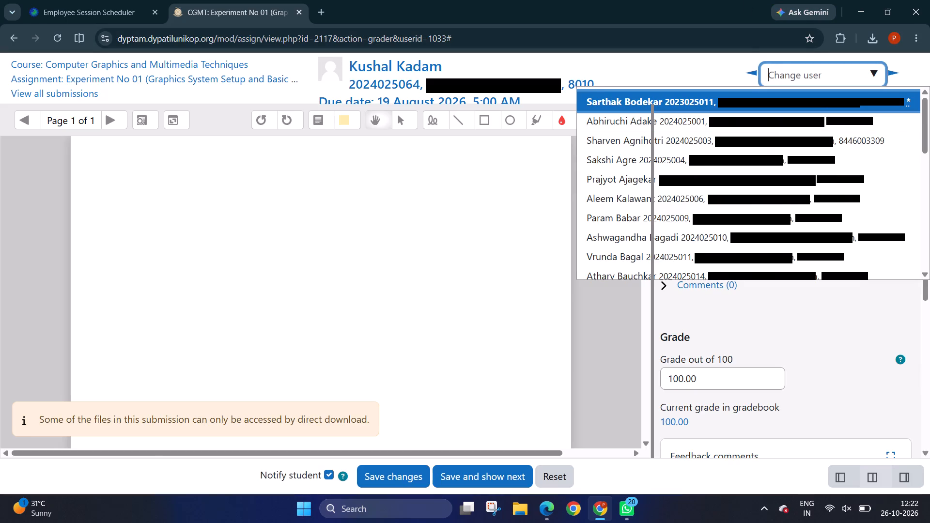
type("Ut")
type("kar")
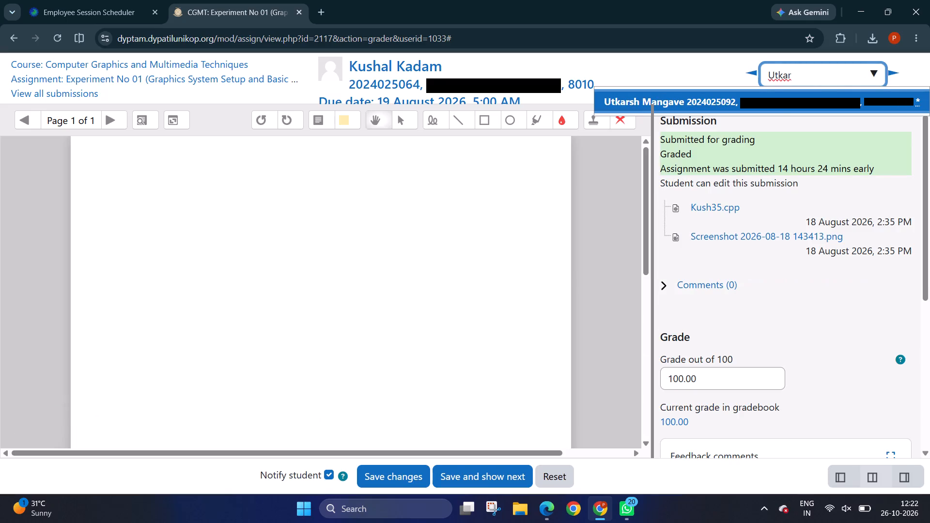
key("Return")
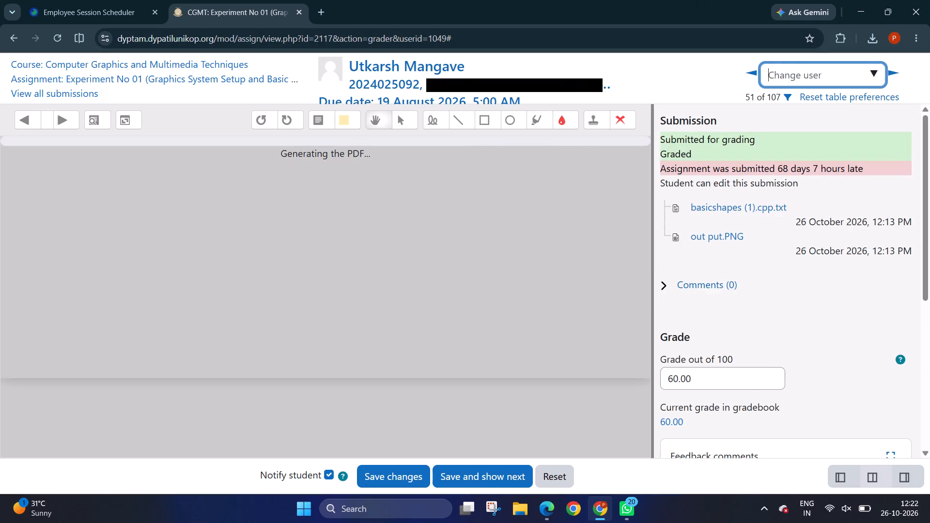
Save Utkarsh's Experiment No 01 grade as it is and show the following student.
left_click(742, 384)
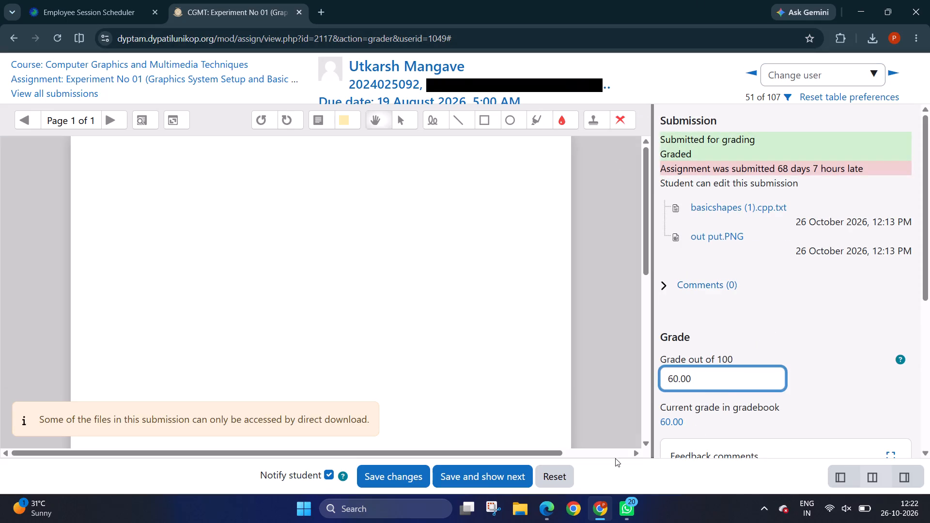
left_click(515, 482)
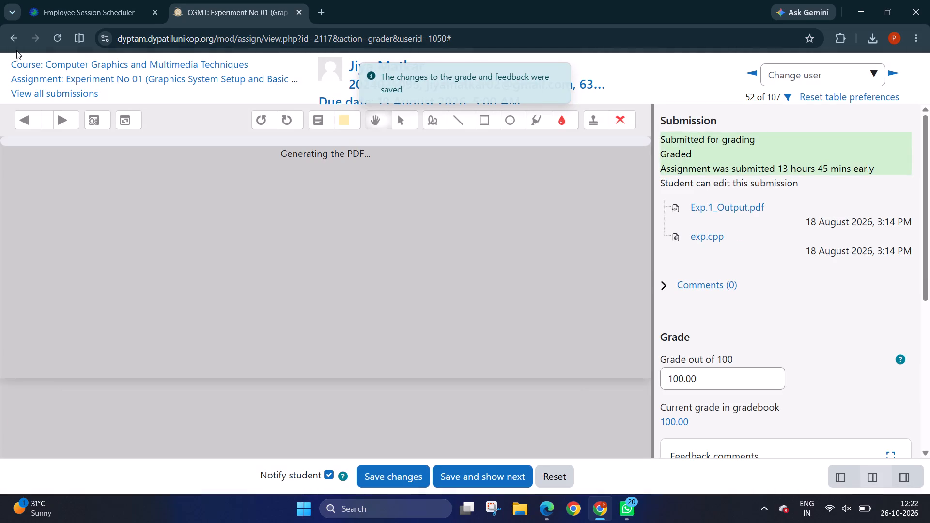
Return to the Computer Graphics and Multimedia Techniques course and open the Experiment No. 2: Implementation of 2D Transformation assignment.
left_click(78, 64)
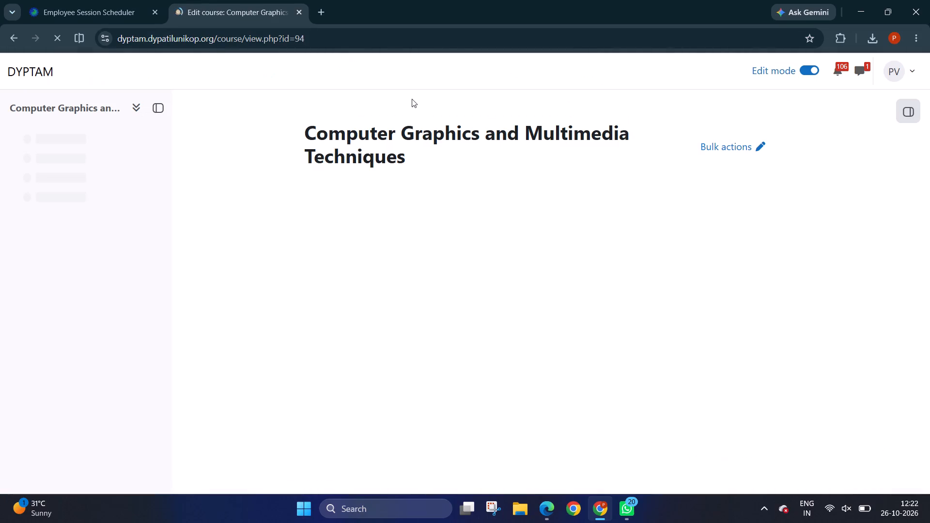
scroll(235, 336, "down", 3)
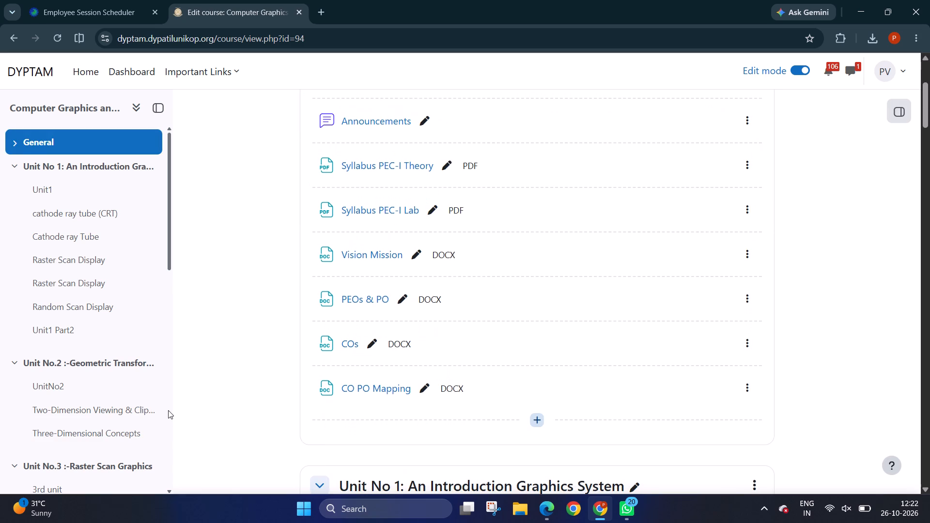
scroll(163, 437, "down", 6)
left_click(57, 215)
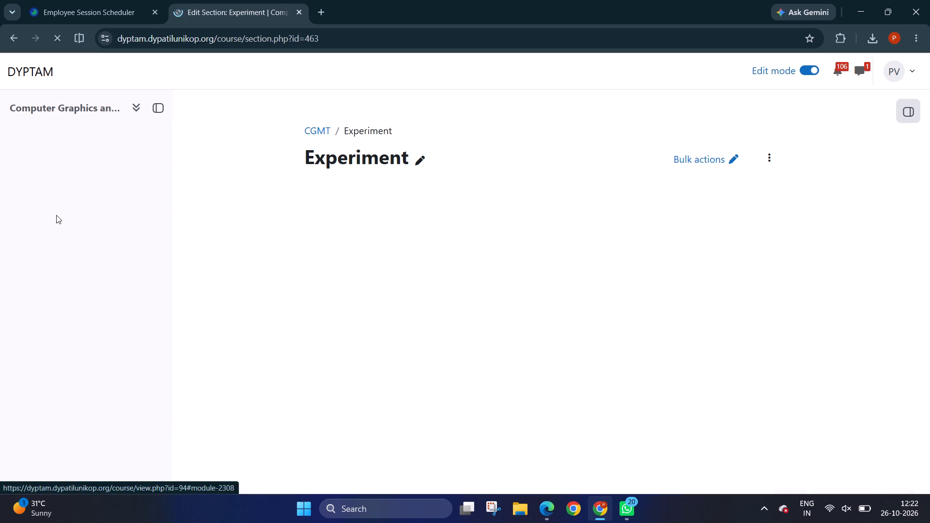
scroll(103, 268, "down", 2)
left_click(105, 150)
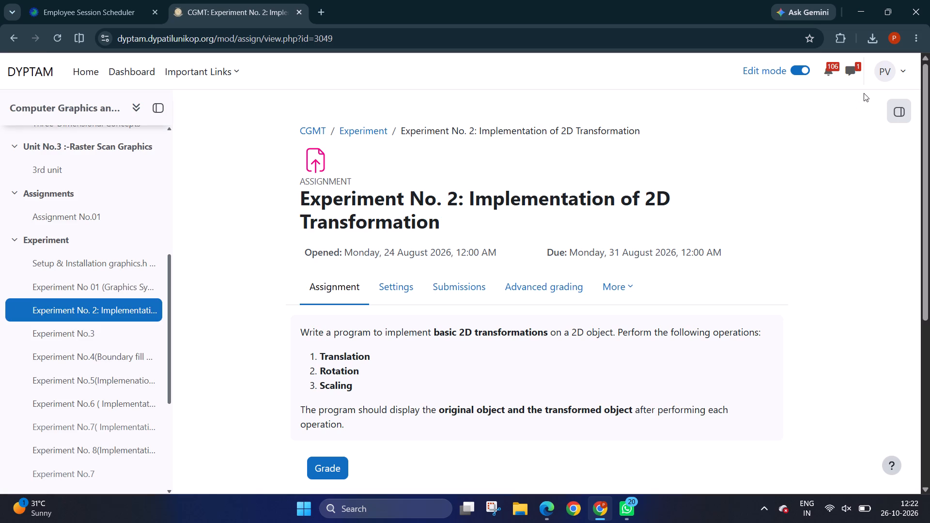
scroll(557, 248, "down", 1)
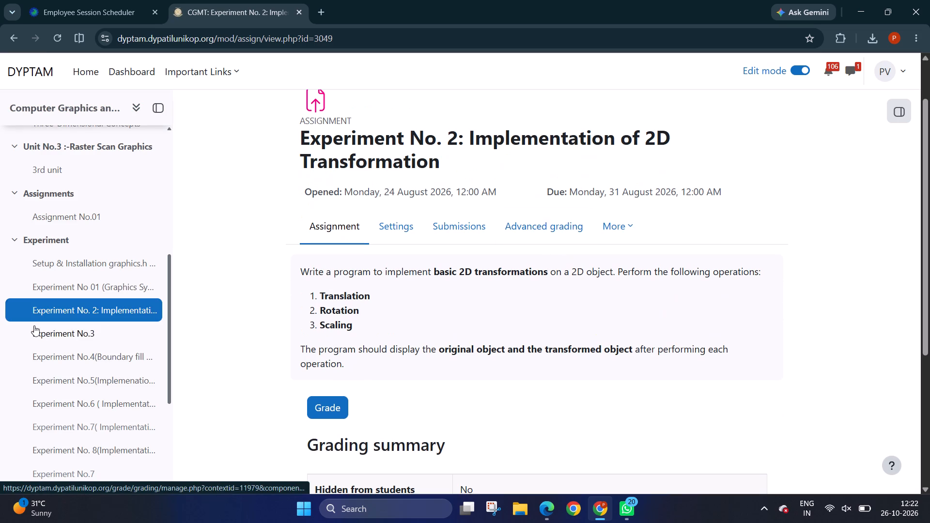
Open grading for Experiment No 01, search the students for "Shreya" and open Shreyash's submission.
left_click(62, 289)
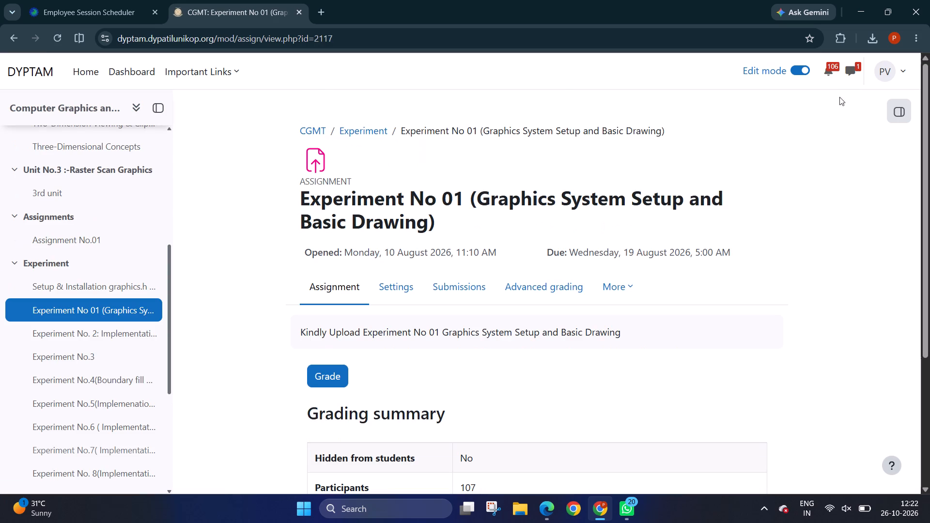
left_click(323, 370)
left_click(803, 70)
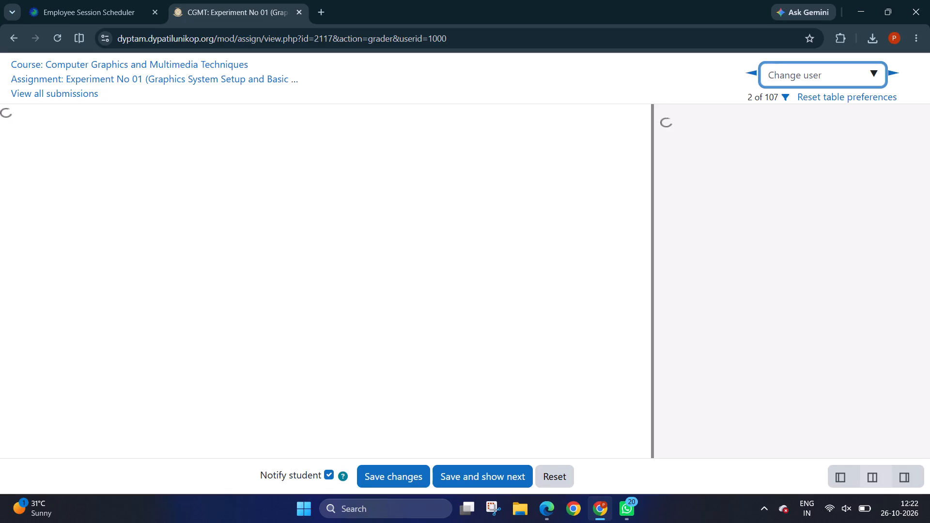
type("Shreya")
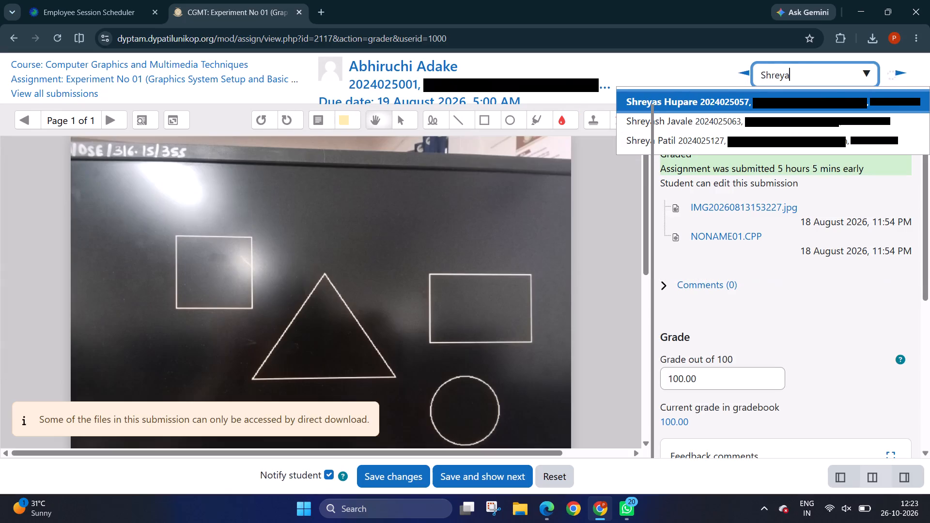
key("Down")
key("Return")
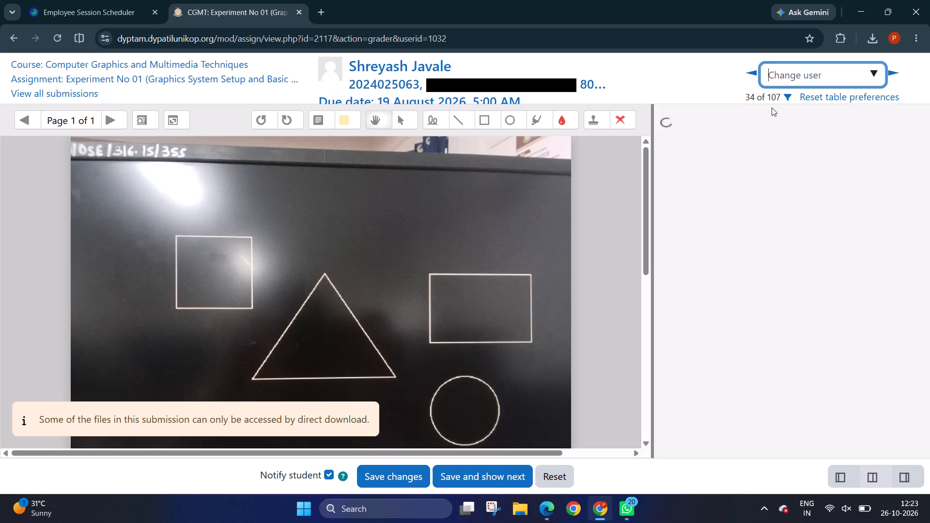
Set Shreyash's Experiment No 01 grade to 60 out of 100, save it and show the following student.
left_click(732, 384)
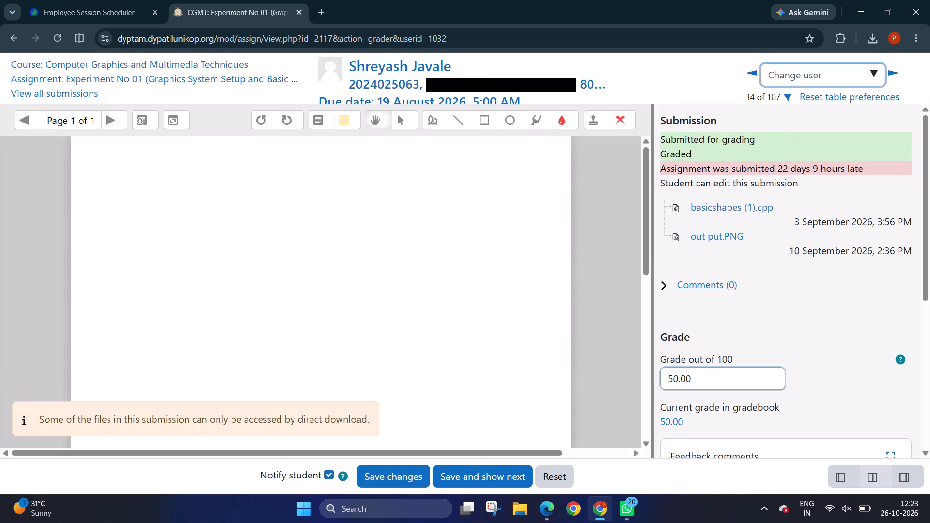
key("BackSpace")
key("BackSpace")
key("BackSpace")
key("BackSpace")
key("BackSpace")
key("BackSpace")
key("BackSpace")
key("BackSpace")
key("BackSpace")
key("BackSpace")
key("BackSpace")
key("BackSpace")
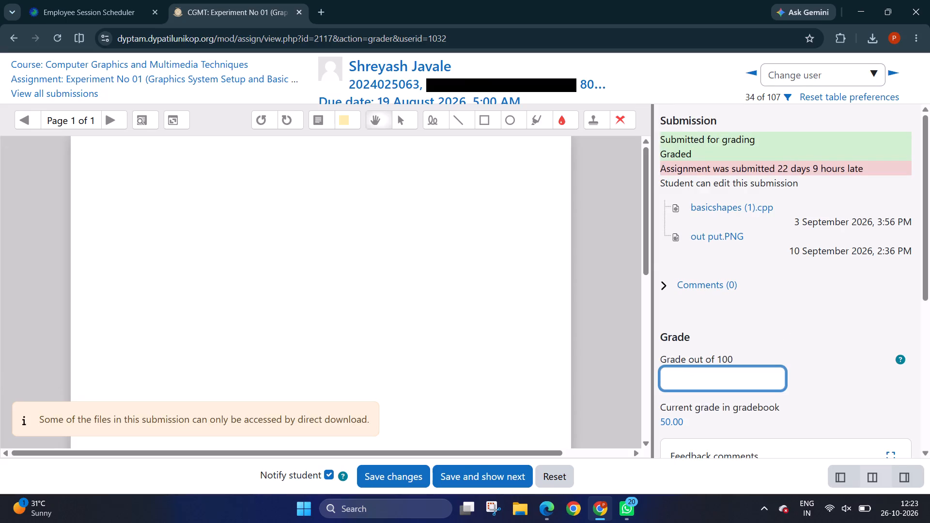
type("60")
left_click(473, 480)
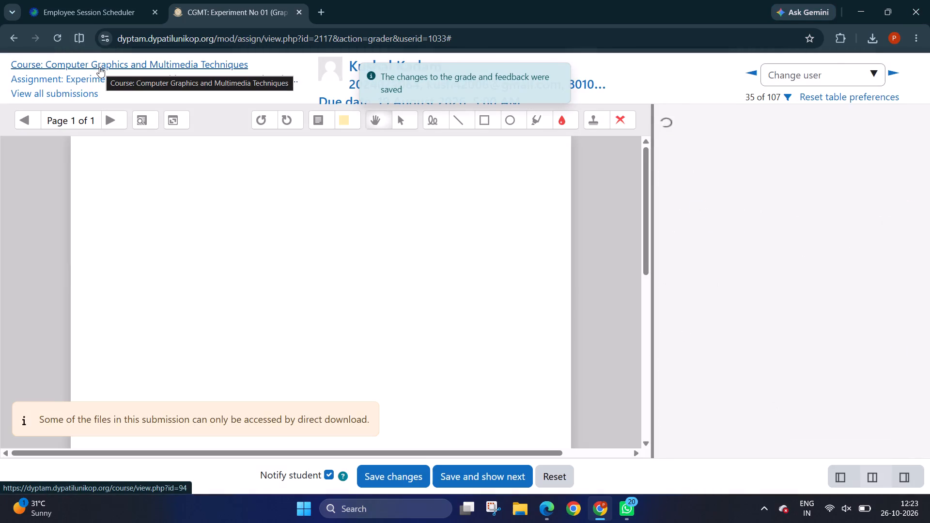
Open grading for Experiment No. 2: Implementation of 2D Transformation from the course page and bring up Shreyash's submission.
left_click(99, 67)
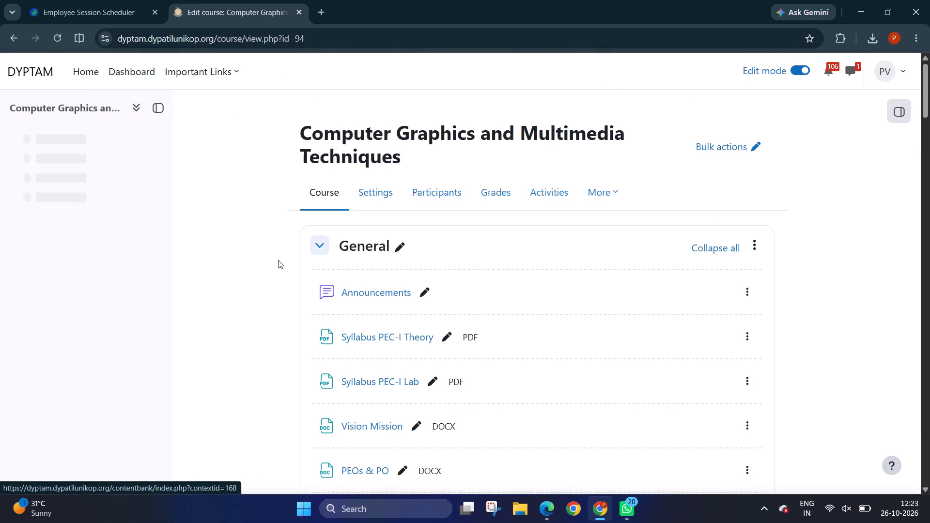
scroll(279, 259, "down", 1)
scroll(88, 302, "down", 9)
scroll(95, 343, "up", 1)
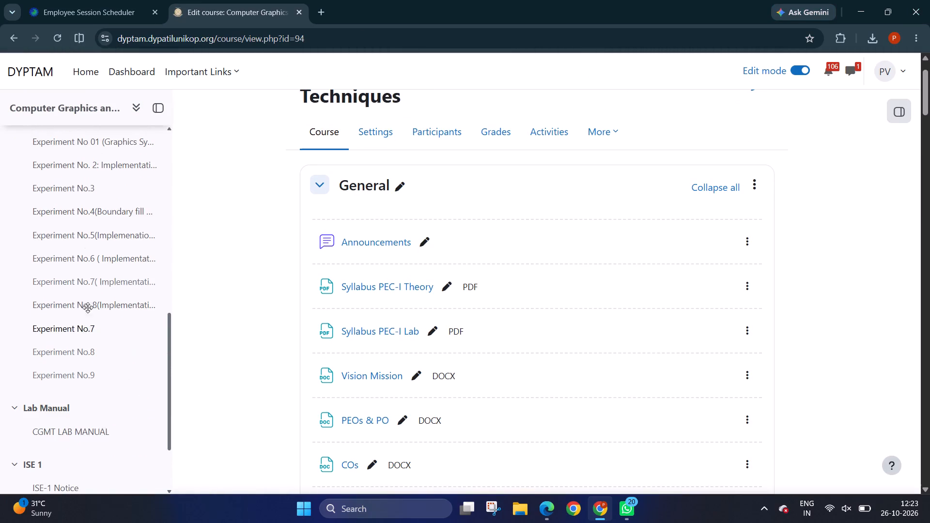
left_click(87, 167)
scroll(478, 336, "down", 1)
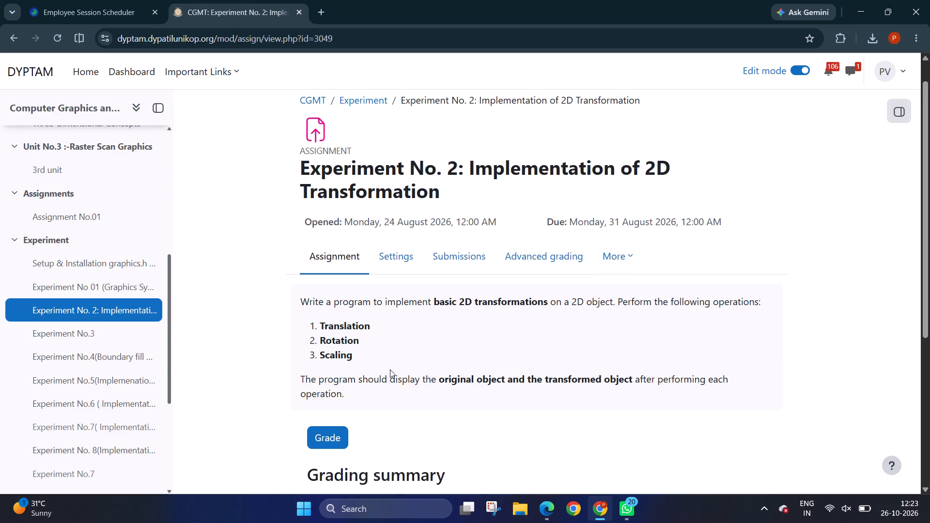
left_click(327, 400)
left_click(835, 80)
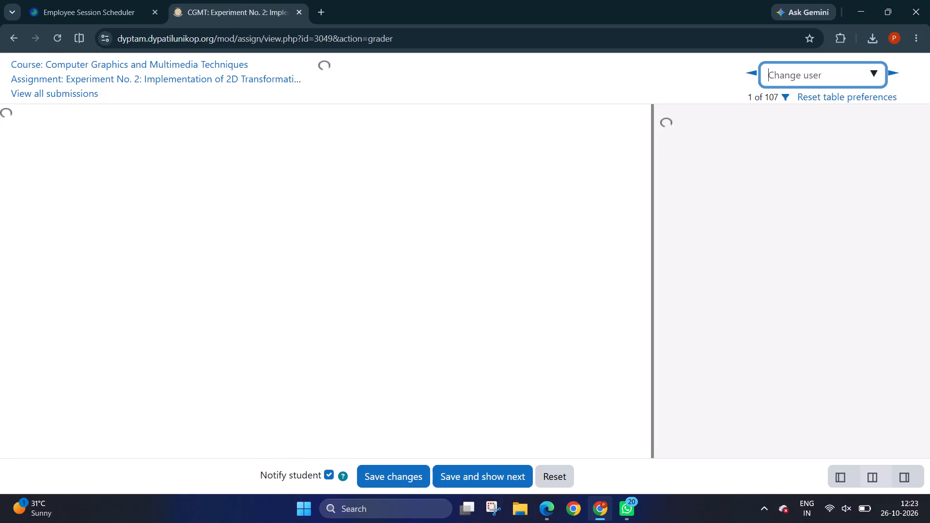
type("Shreyash")
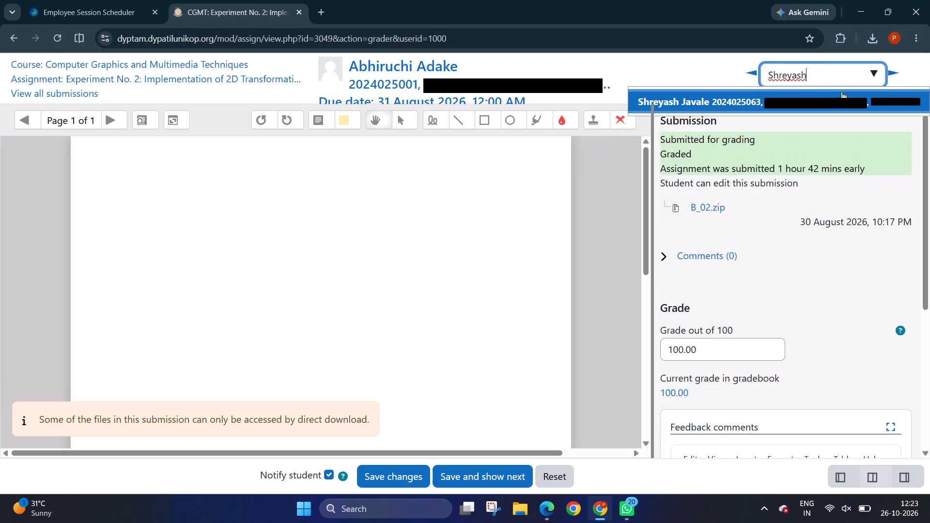
left_click(838, 102)
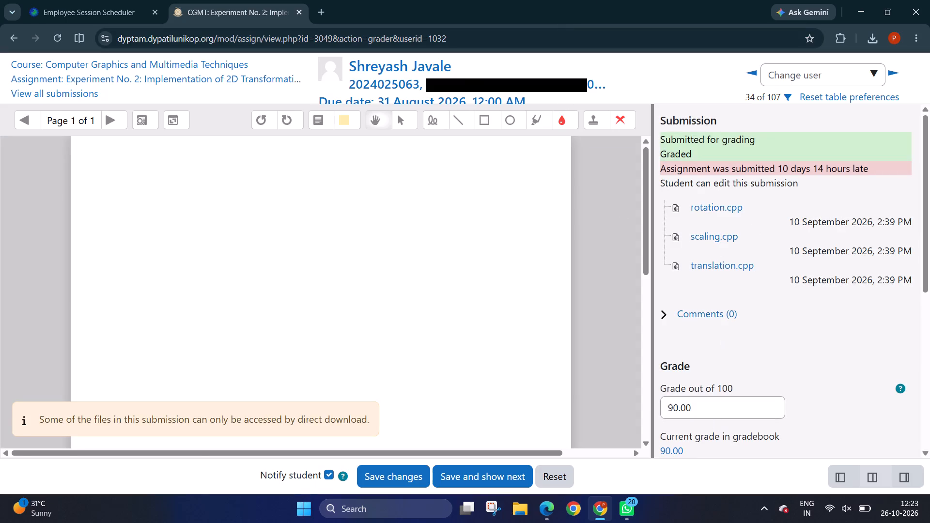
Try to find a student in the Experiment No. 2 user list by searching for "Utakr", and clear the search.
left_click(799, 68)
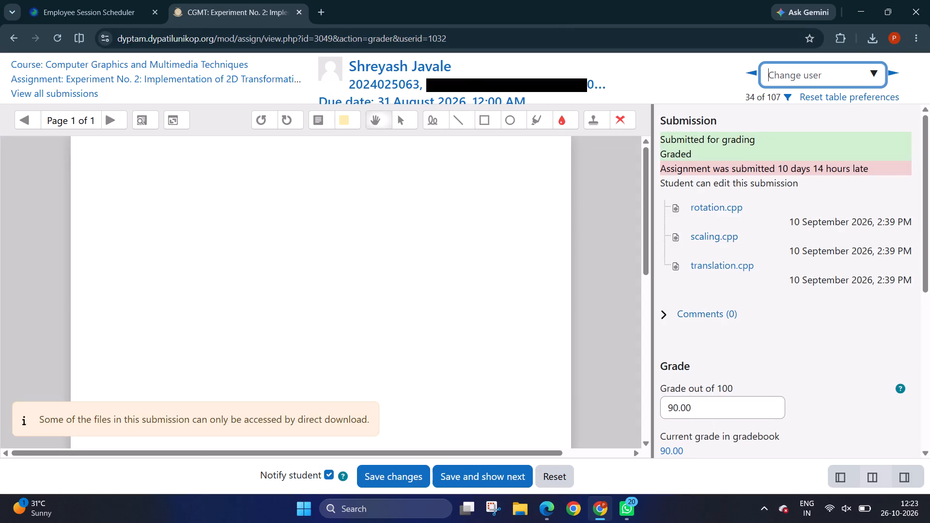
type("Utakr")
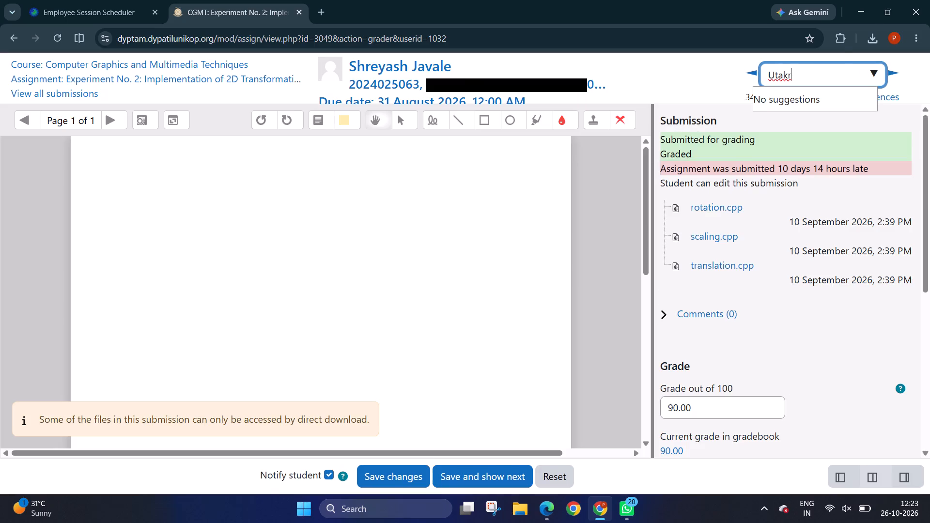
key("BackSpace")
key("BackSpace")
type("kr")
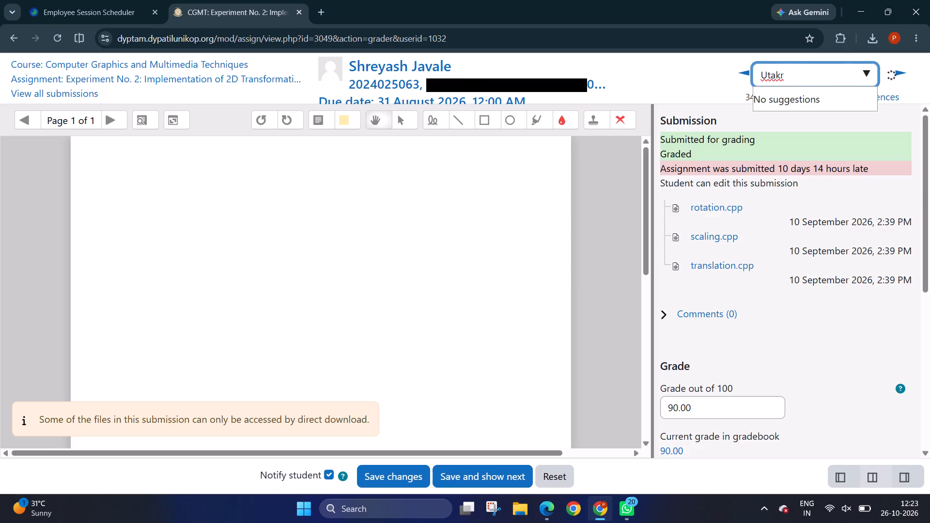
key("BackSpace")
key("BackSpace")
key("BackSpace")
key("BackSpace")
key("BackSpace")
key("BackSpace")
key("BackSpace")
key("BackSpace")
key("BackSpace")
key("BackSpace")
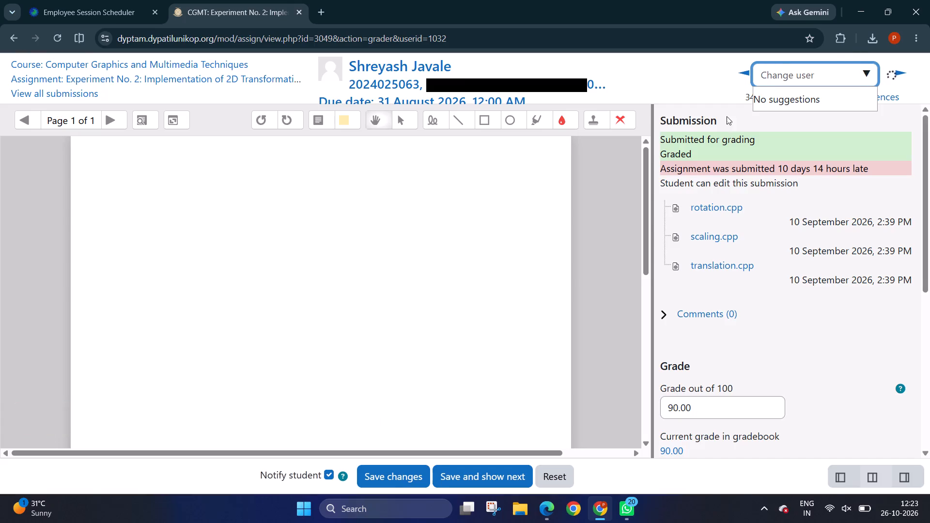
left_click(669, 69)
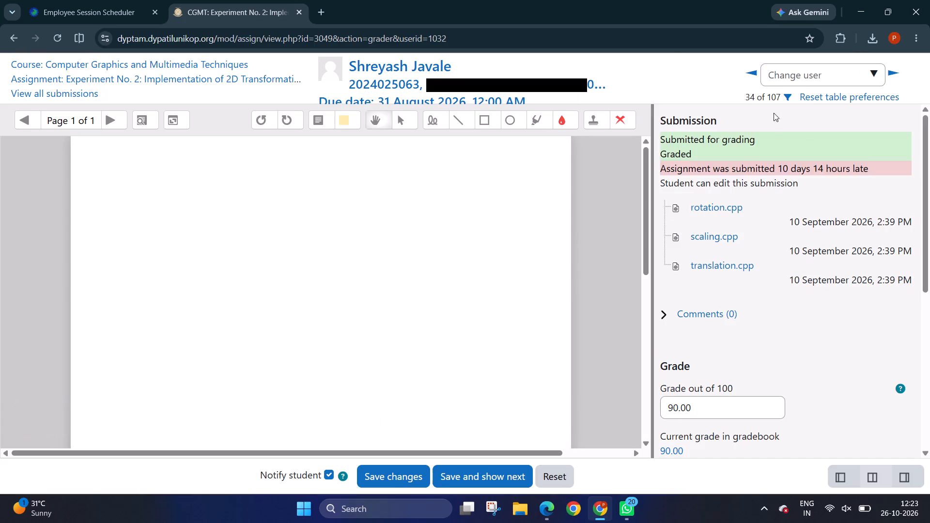
Check the filter applied to the Experiment No. 2 student list.
left_click(775, 94)
left_click(784, 95)
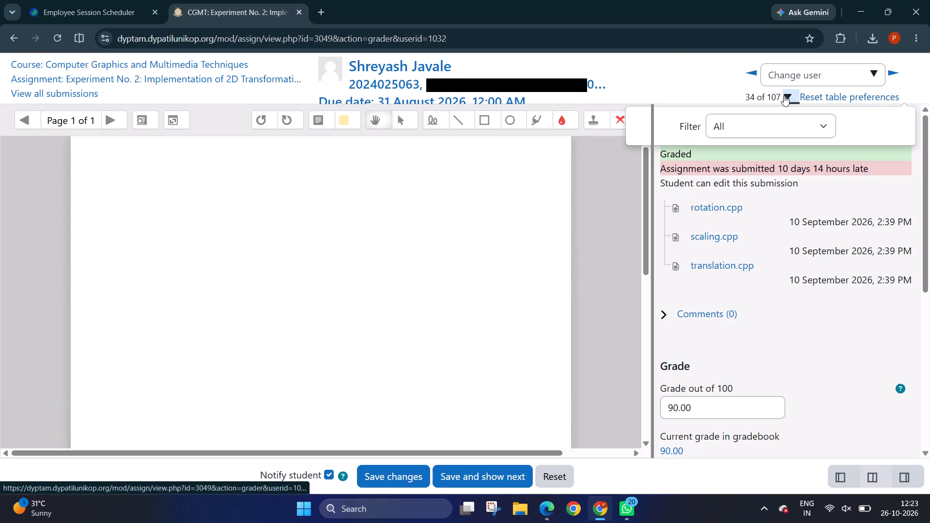
left_click(788, 91)
Search the Experiment No. 2 students for "Utka" and open Utkarsh's submission.
left_click(793, 70)
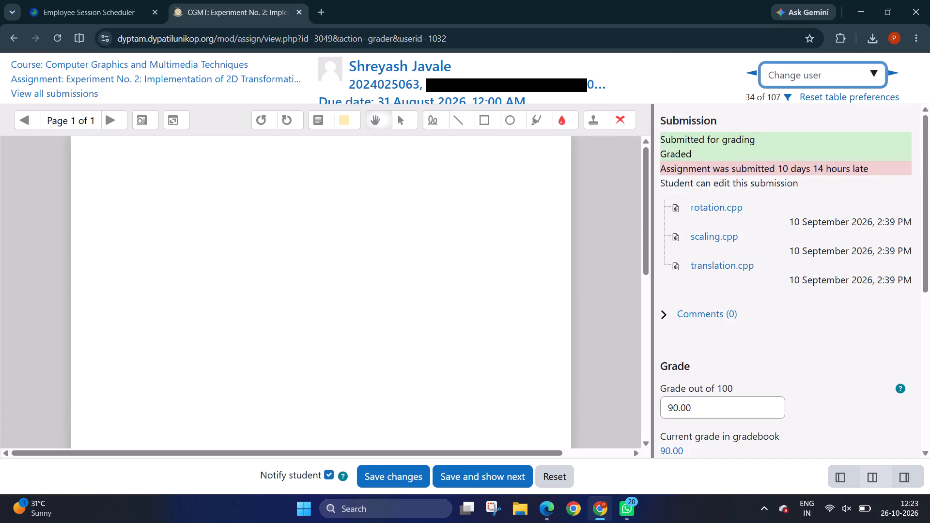
key("shift+u")
type("ta")
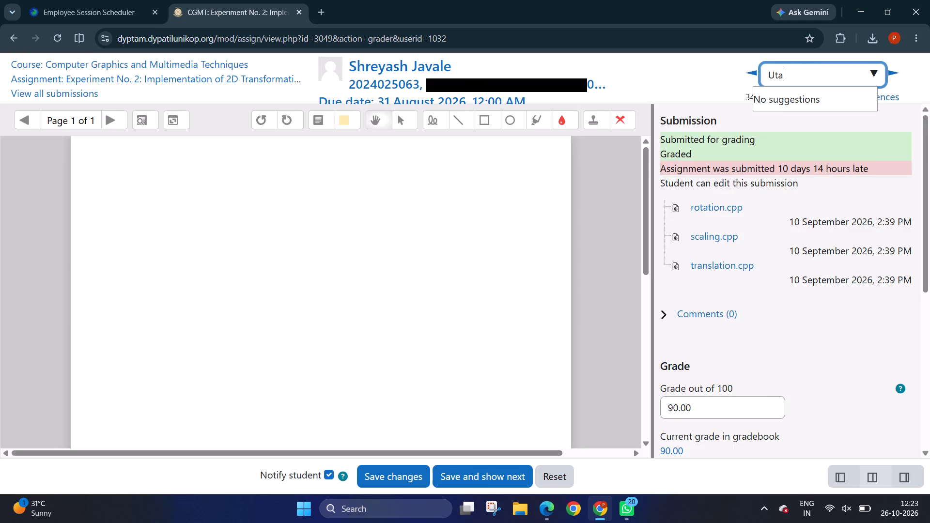
key("BackSpace")
key("BackSpace")
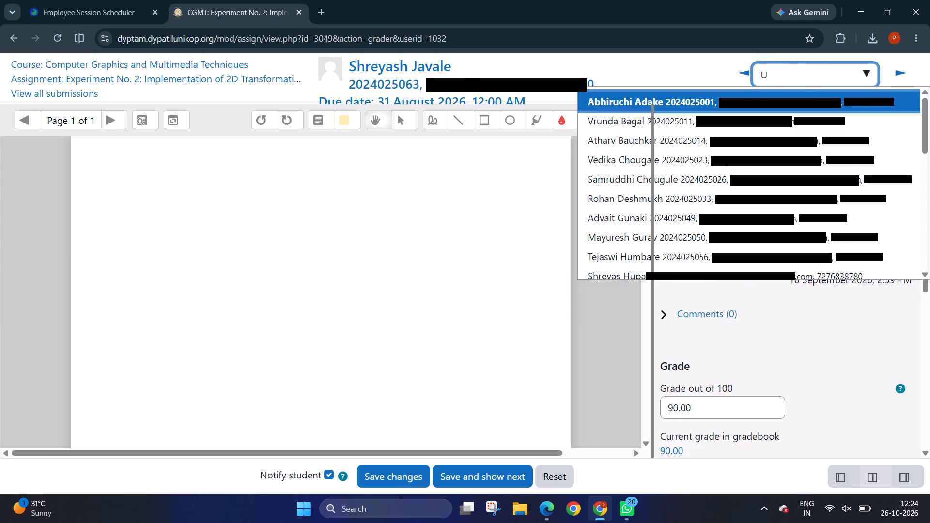
type("tak")
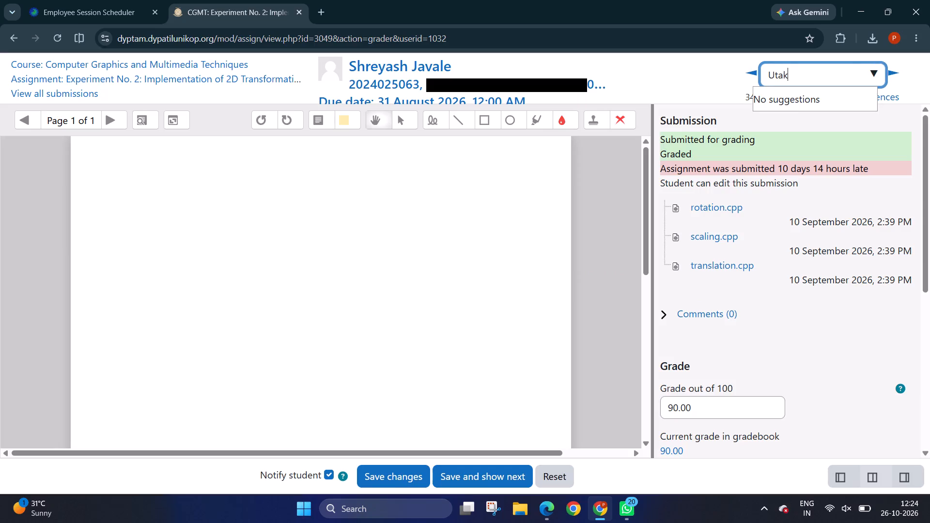
key("BackSpace")
key("BackSpace")
type("ka")
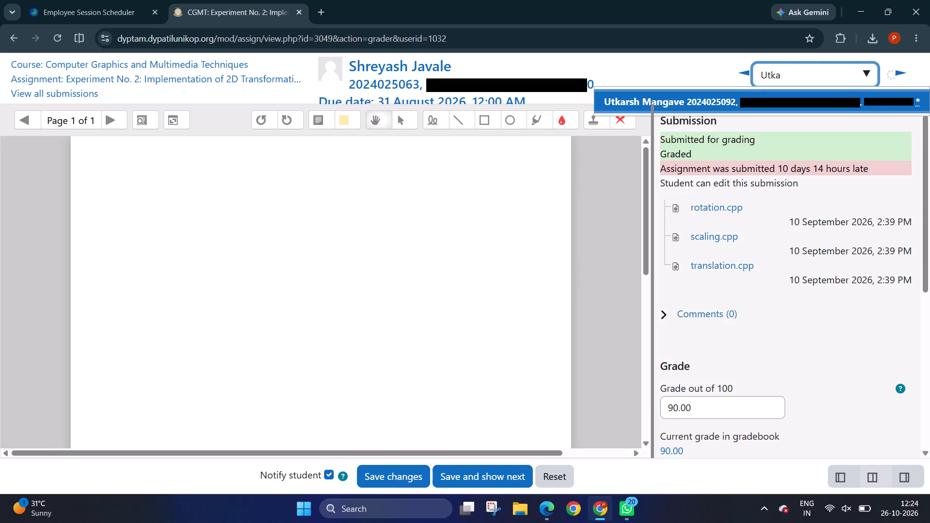
key("Return")
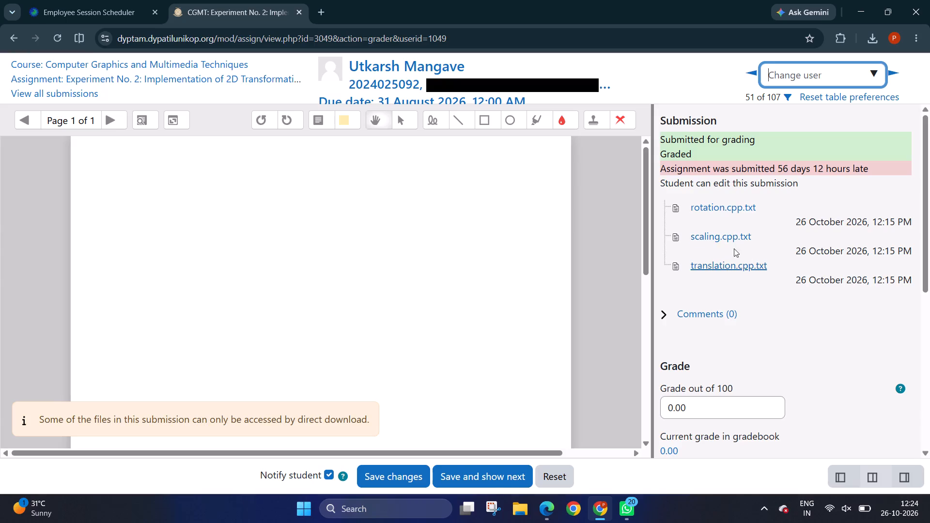
Download and read rotation.cpp.txt from Utkarsh's Experiment No. 2 submission, and check the grade and feedback comments.
left_click_drag(694, 415, 667, 420)
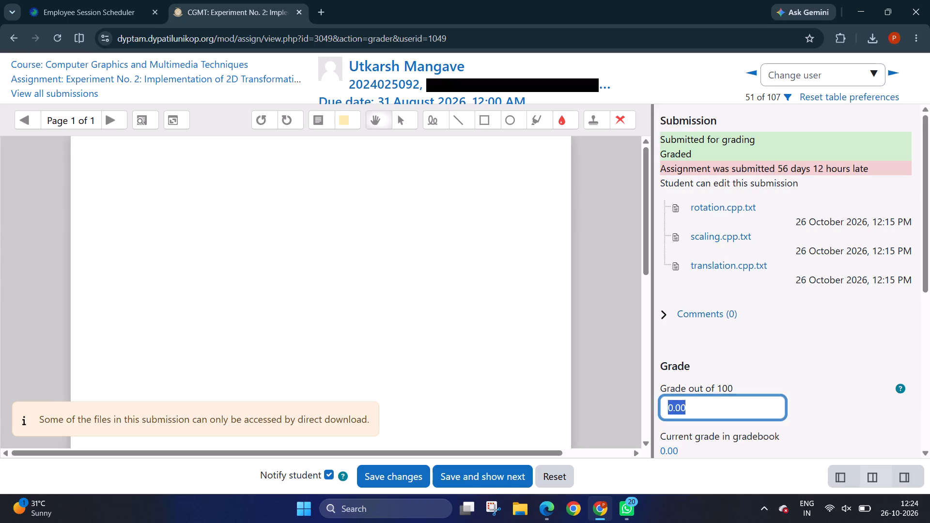
left_click(710, 409)
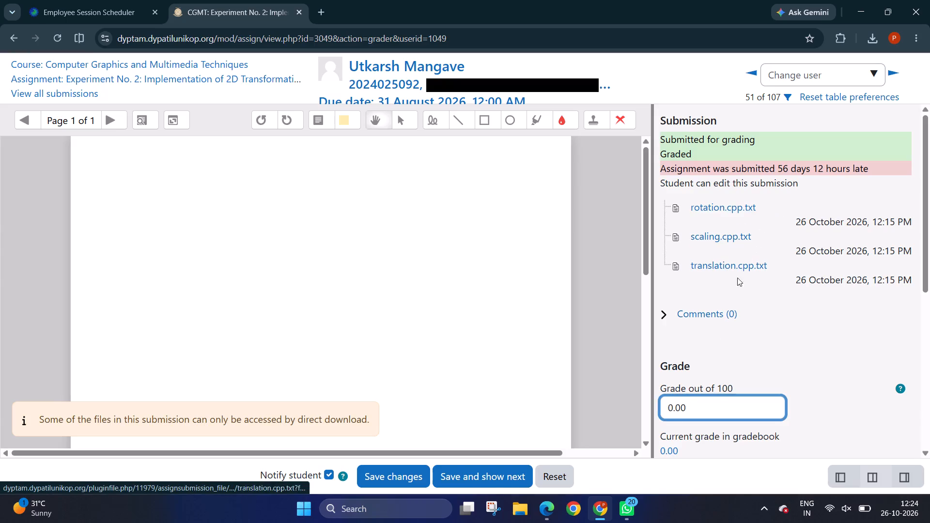
left_click(738, 201)
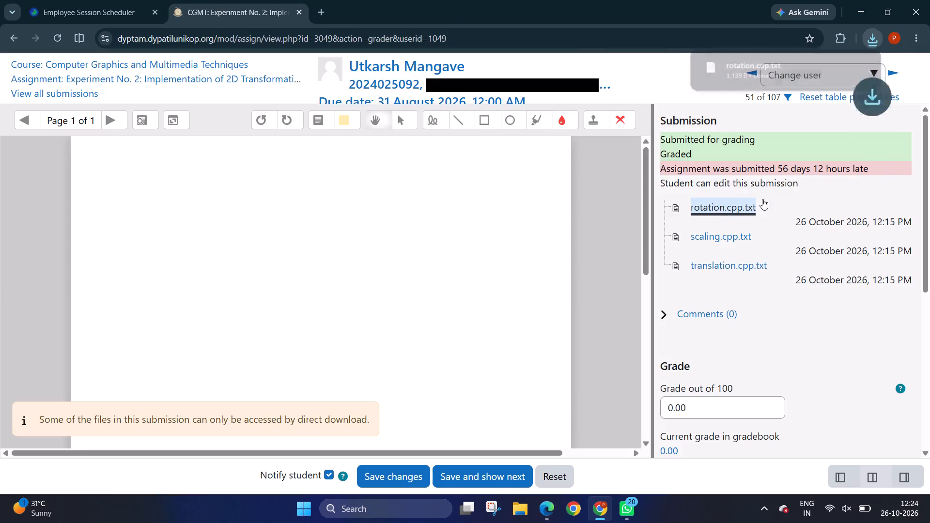
left_click(790, 64)
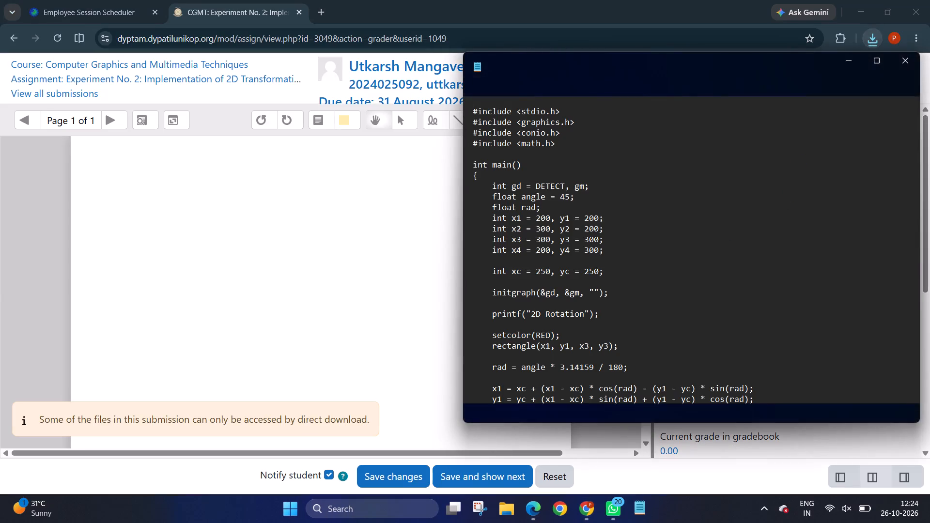
scroll(603, 222, "down", 18)
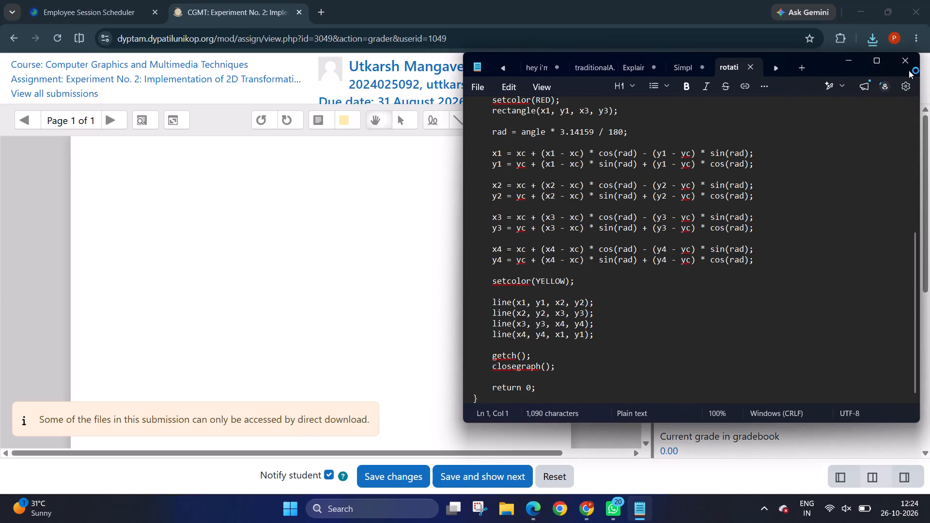
left_click(901, 65)
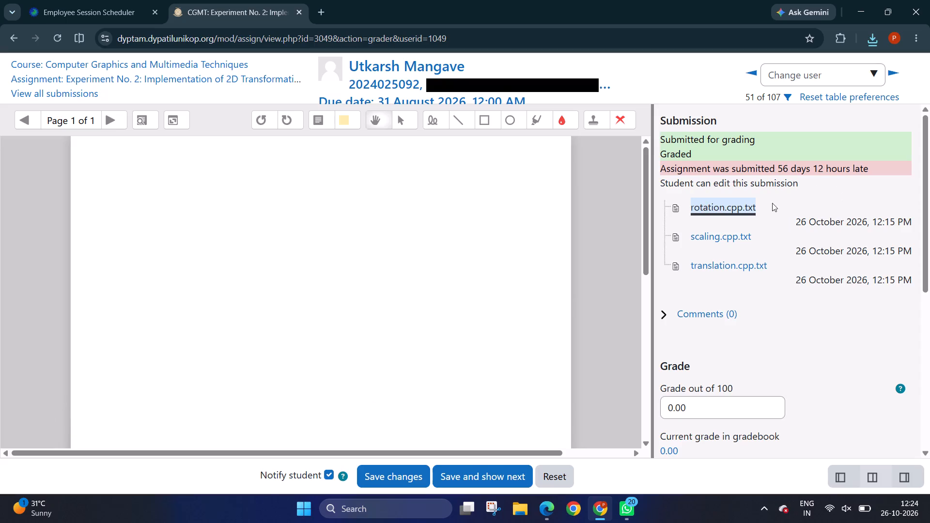
scroll(722, 420, "down", 4)
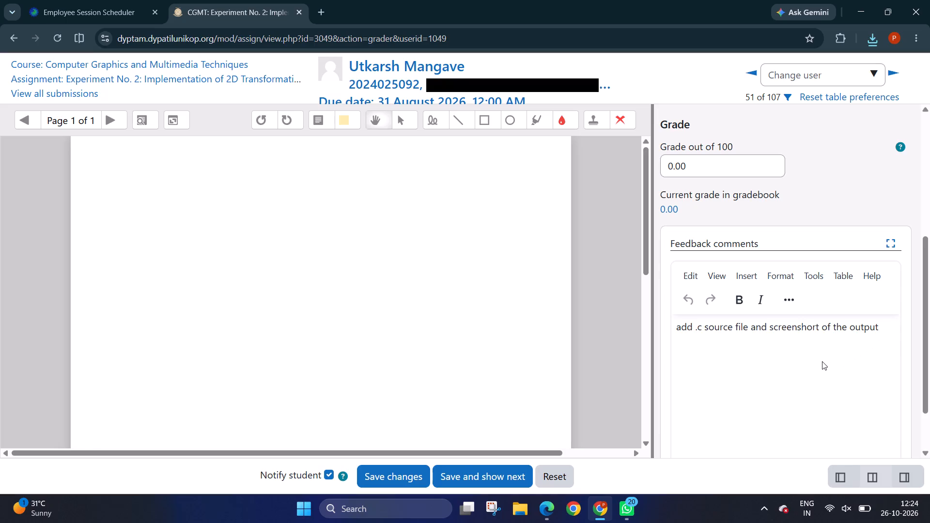
scroll(818, 356, "up", 4)
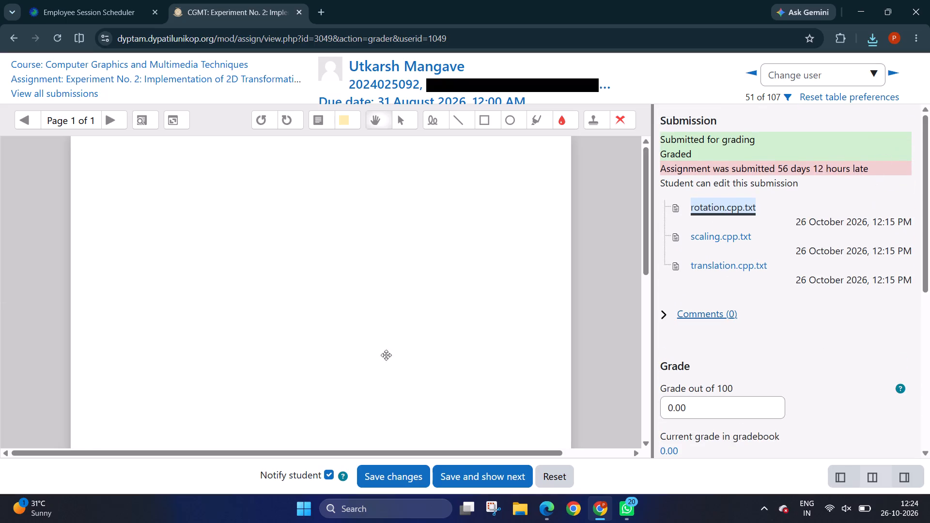
Open grading for Experiment No.5 on line drawing algorithms from the course page and bring up Utkarsh's submission by searching "Utkar".
left_click(140, 63)
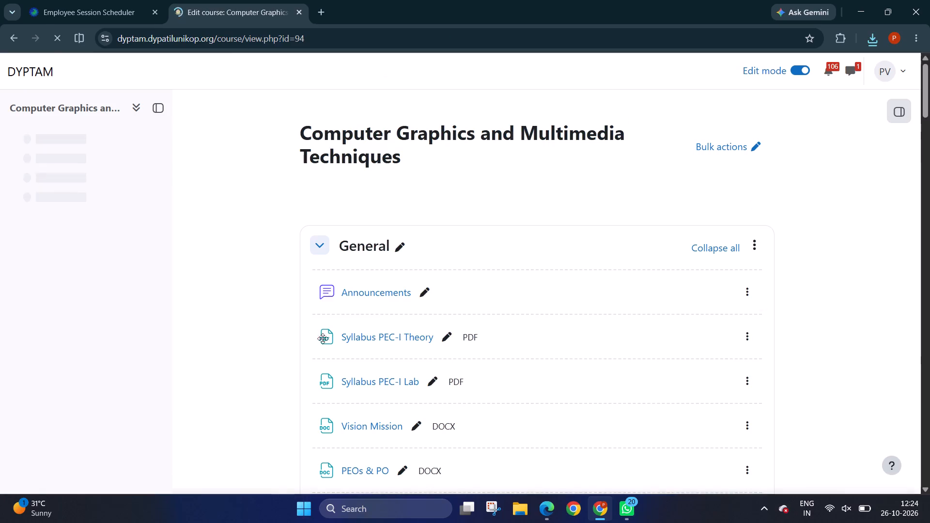
scroll(102, 342, "down", 6)
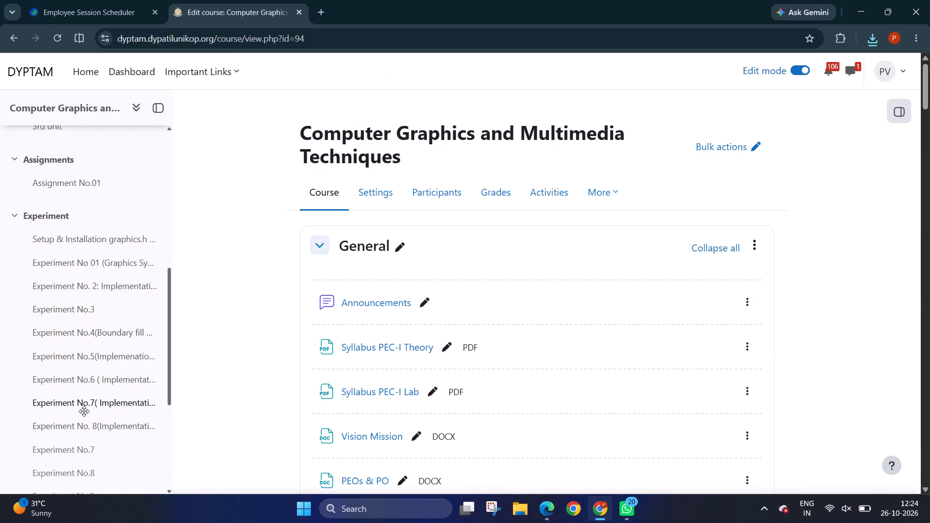
left_click(104, 360)
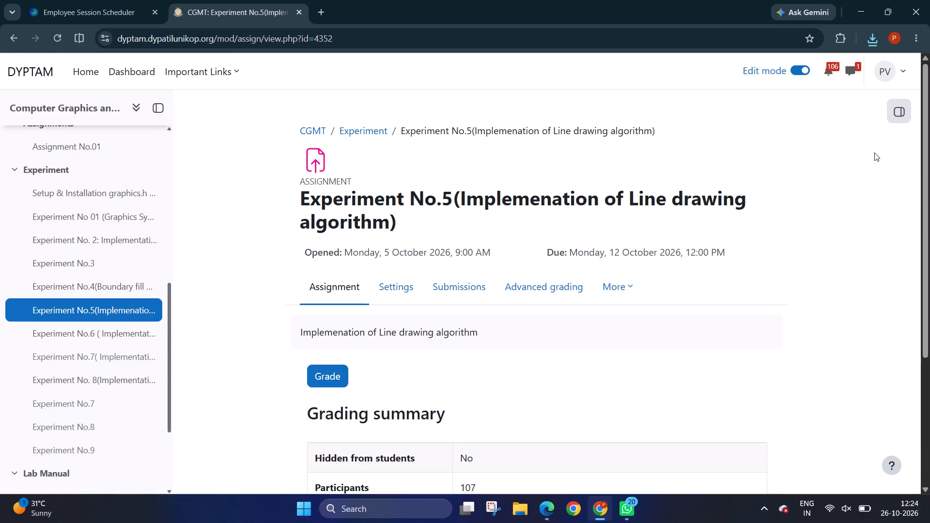
left_click(328, 368)
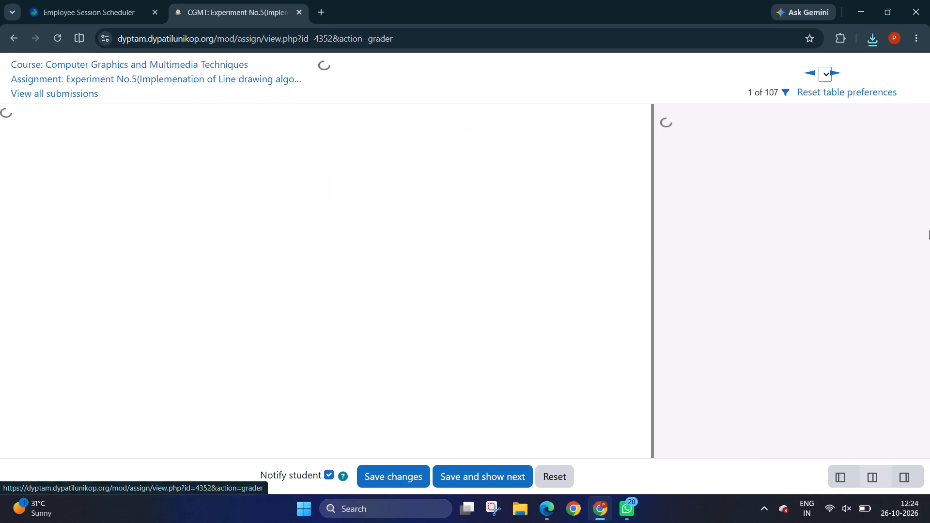
left_click(796, 77)
type("Utkar")
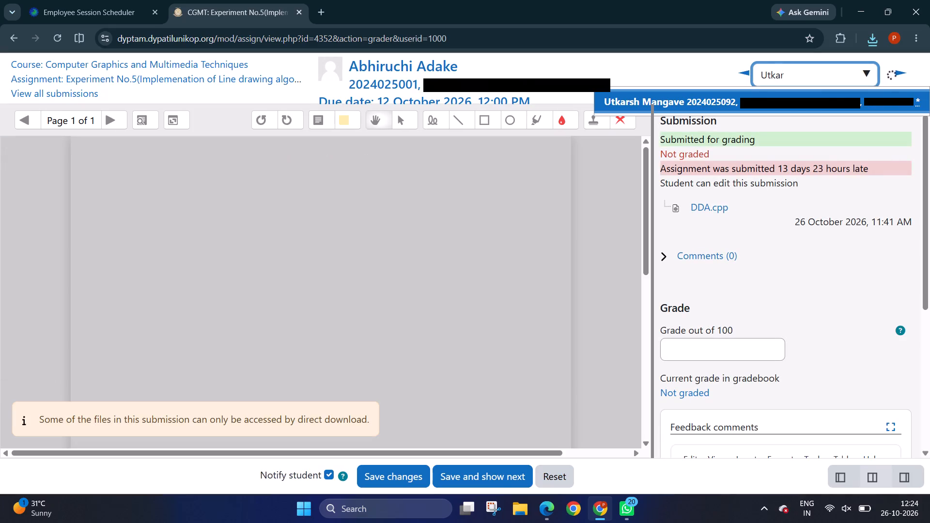
key("Return")
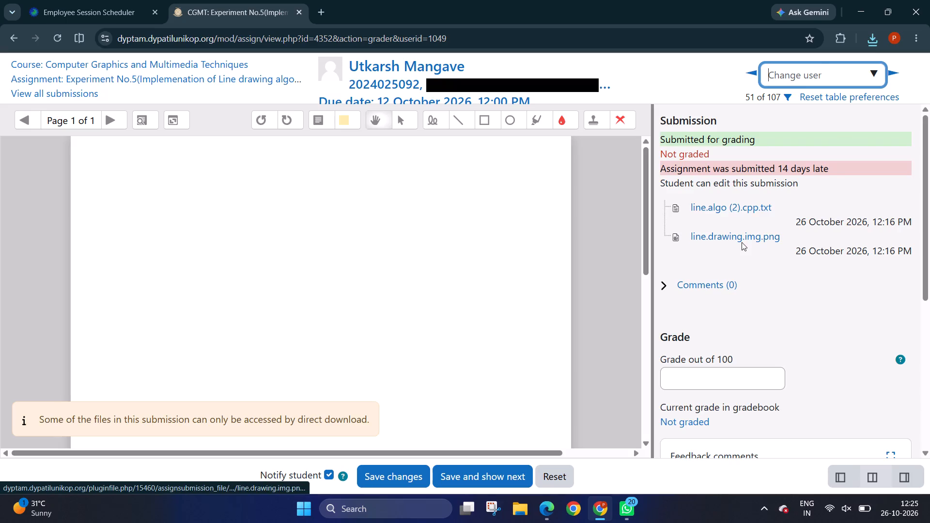
Download and view the output image line.drawing.img.png from Utkarsh's Experiment No.5 submission, and close it.
scroll(742, 252, "down", 3)
scroll(750, 272, "up", 3)
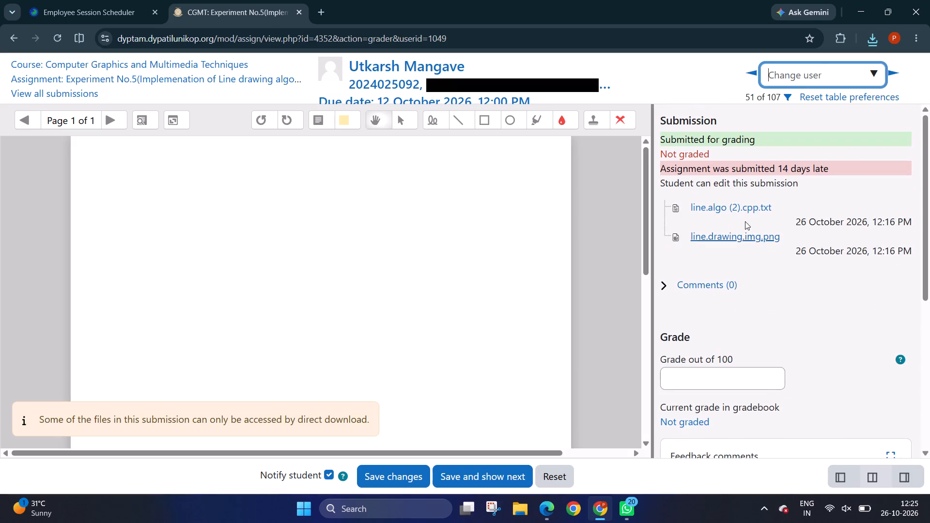
left_click(744, 241)
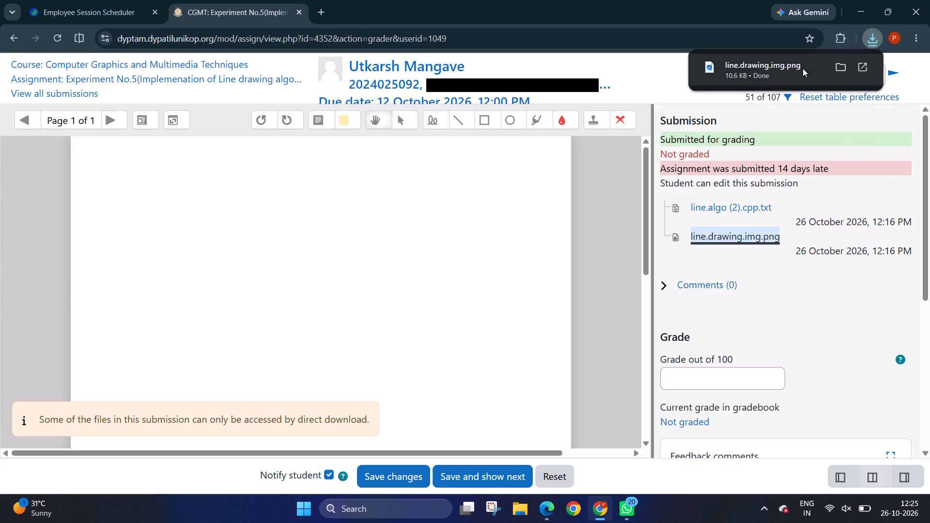
left_click(803, 68)
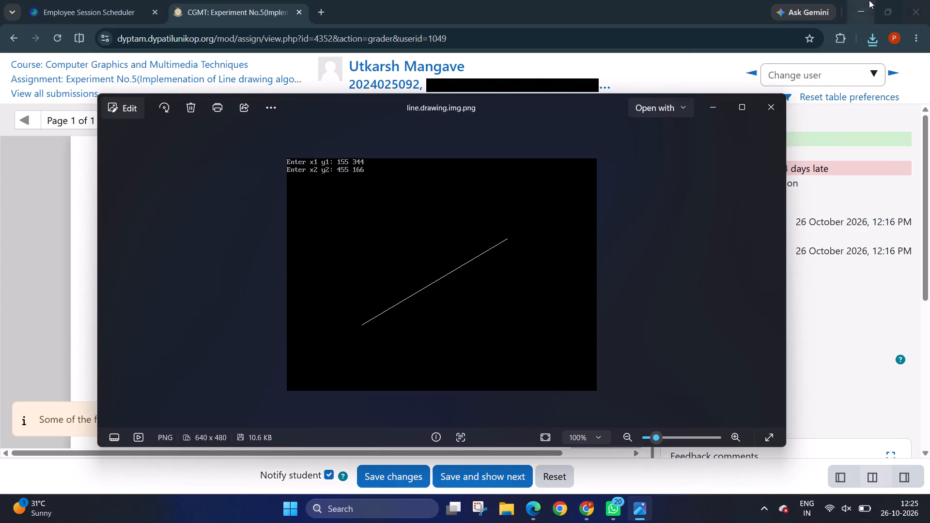
left_click(776, 114)
Download and read the source file line.algo (2).cpp.txt from Utkarsh's Experiment No.5 submission, and close it.
left_click(738, 205)
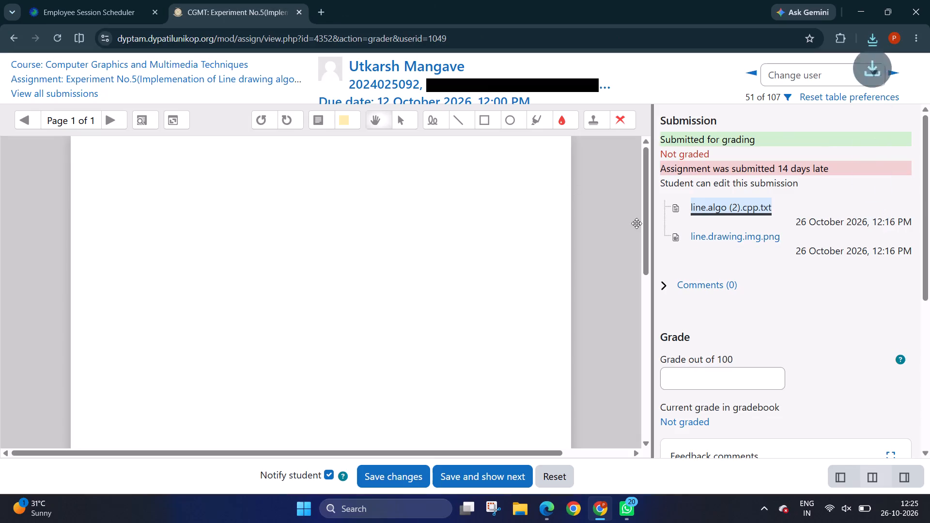
left_click(874, 40)
left_click(757, 90)
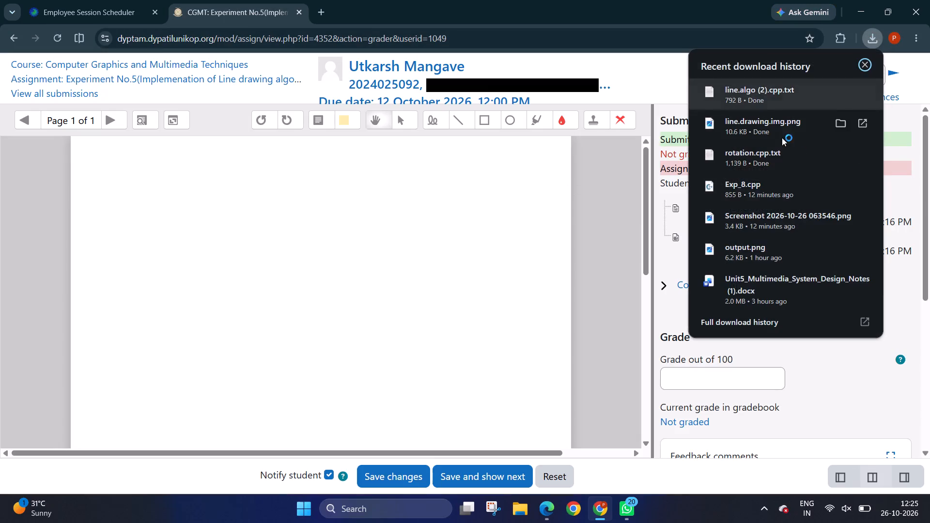
scroll(731, 297, "down", 8)
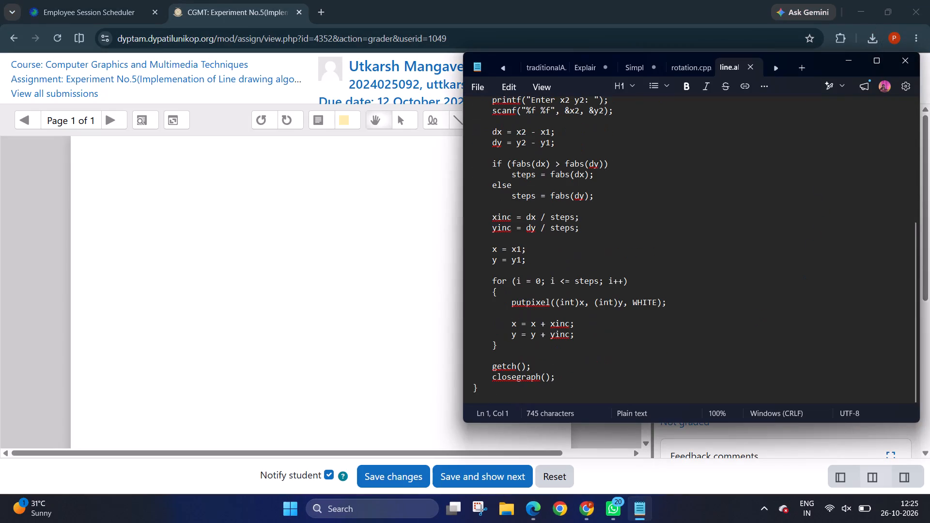
left_click(898, 57)
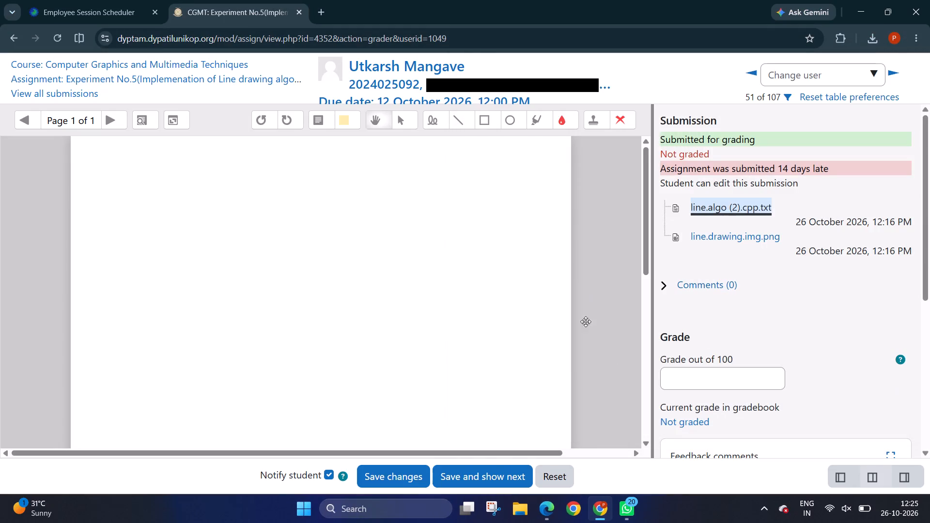
scroll(708, 330, "down", 4)
scroll(708, 330, "up", 4)
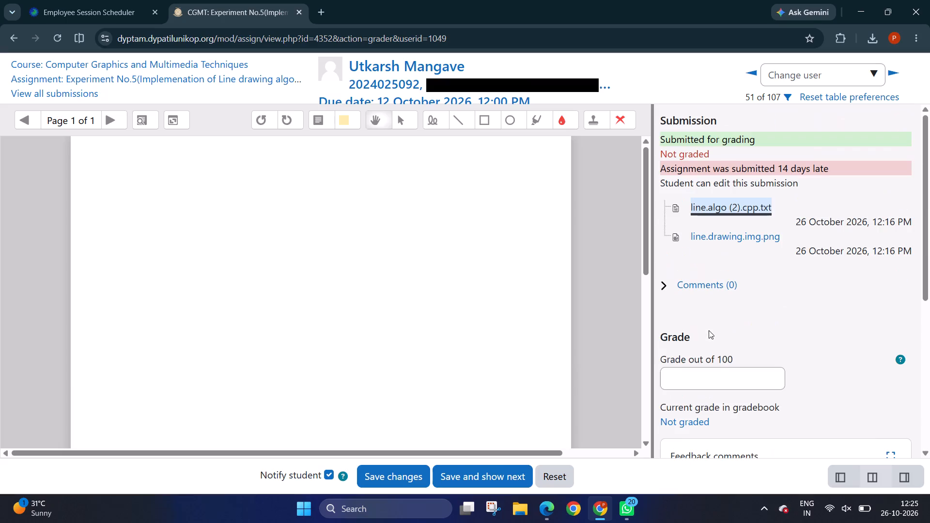
scroll(709, 330, "up", 7)
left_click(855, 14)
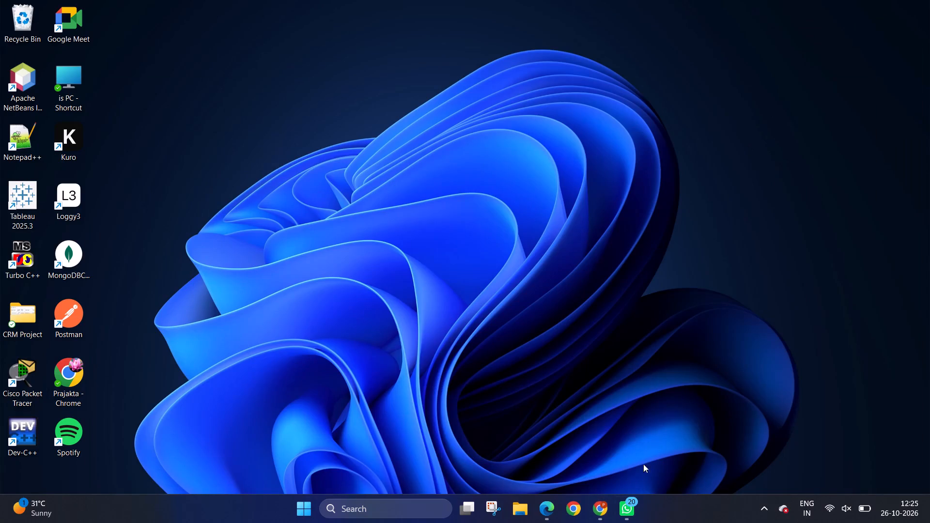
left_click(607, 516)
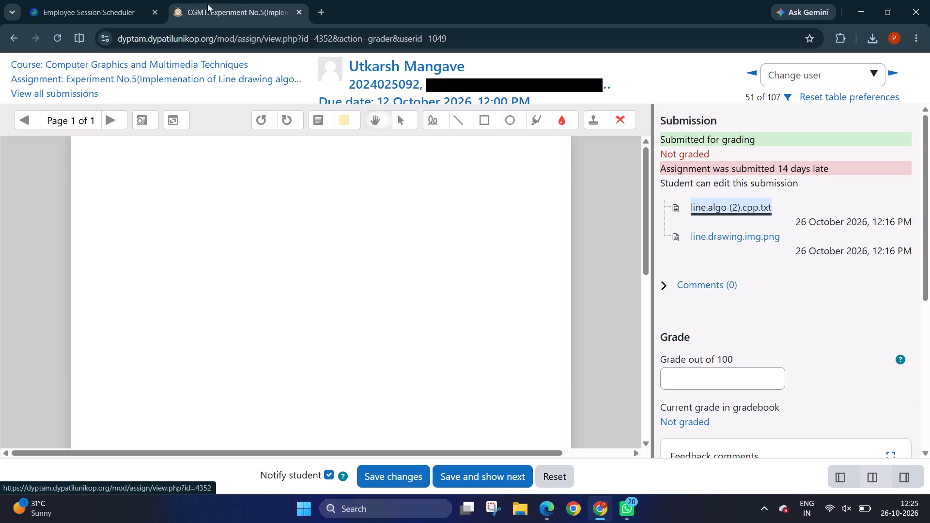
Log out of the faculty portal showing the Employee Session Scheduler, and return to the Experiment No.5 grading page.
left_click(133, 16)
scroll(560, 318, "up", 6)
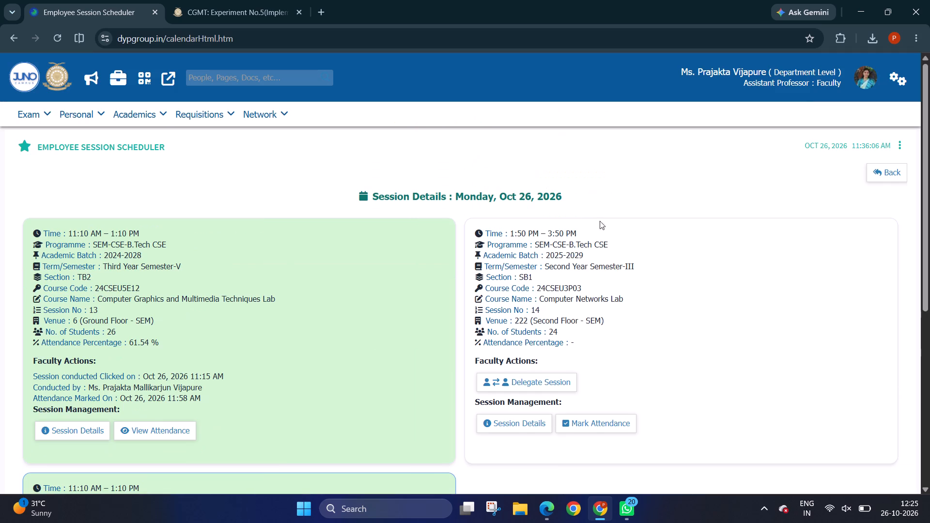
scroll(600, 221, "up", 5)
left_click(885, 87)
left_click(879, 156)
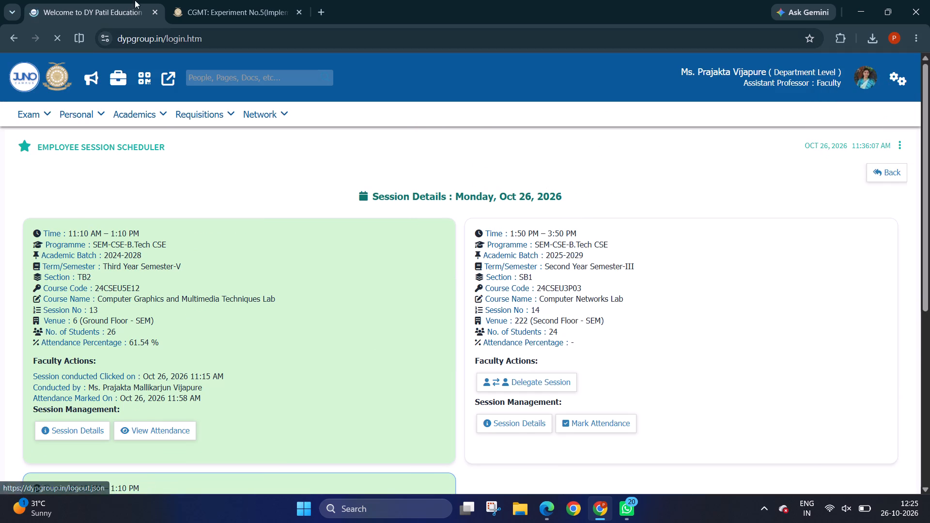
left_click(254, 0)
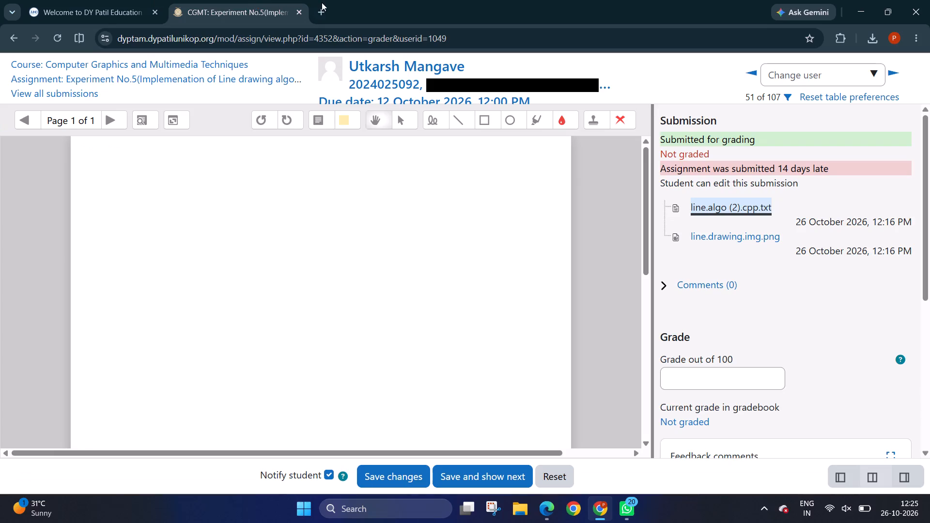
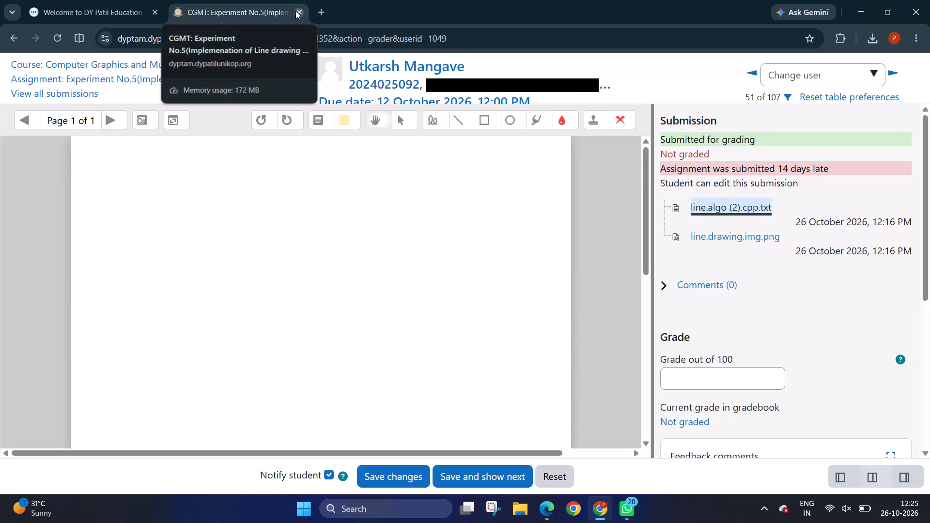
Return to the Computer Graphics and Multimedia Techniques course and open its Experiment section.
left_click(205, 61)
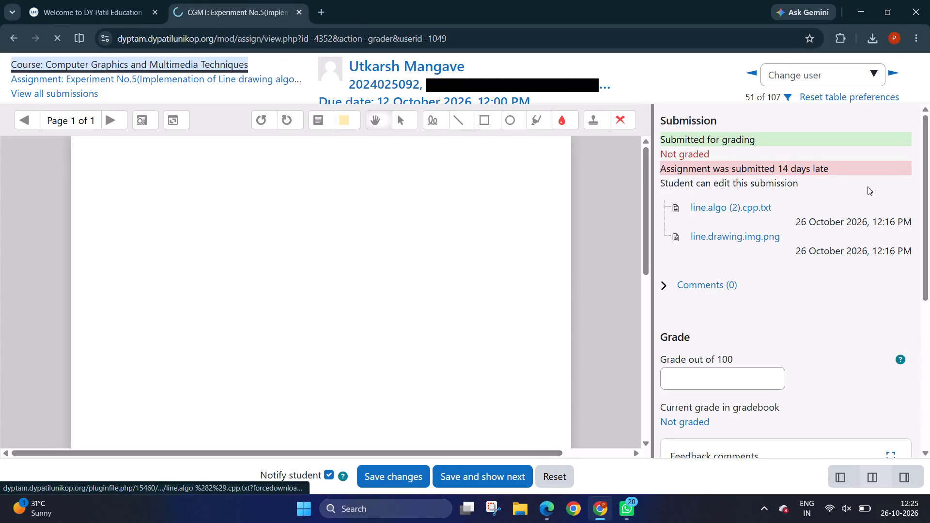
scroll(309, 291, "down", 2)
scroll(171, 328, "down", 5)
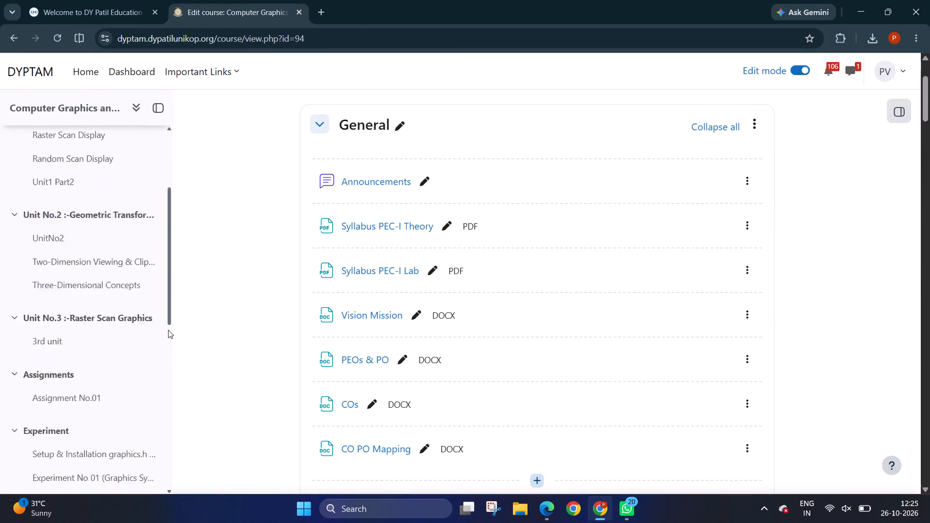
scroll(163, 294, "down", 1)
left_click(52, 208)
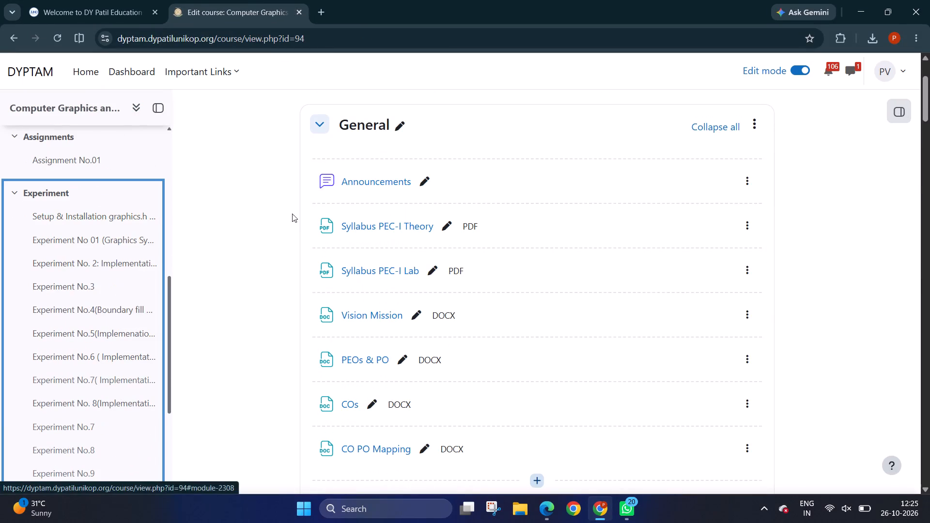
left_click(68, 194)
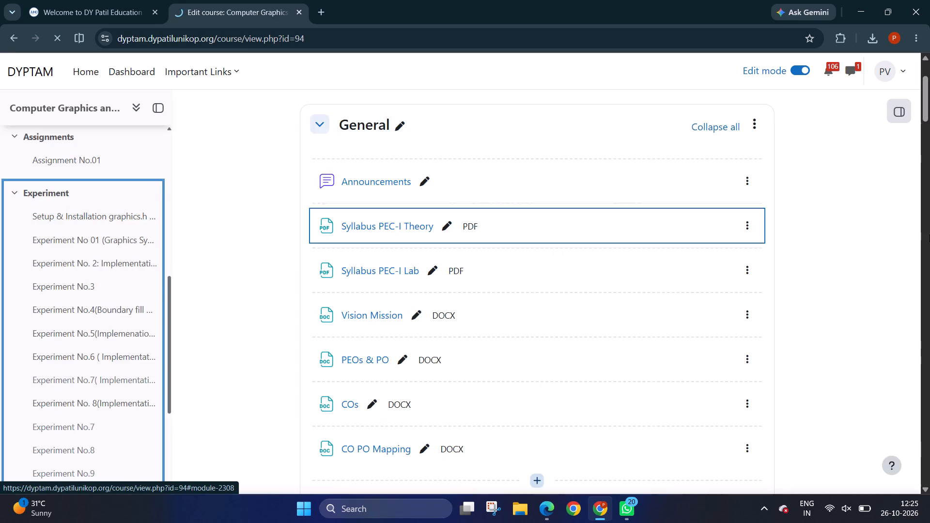
Open the assignment Experiment No 01 (Graphics System Setup and Basic Drawing) and start grading its submissions.
scroll(384, 268, "down", 9)
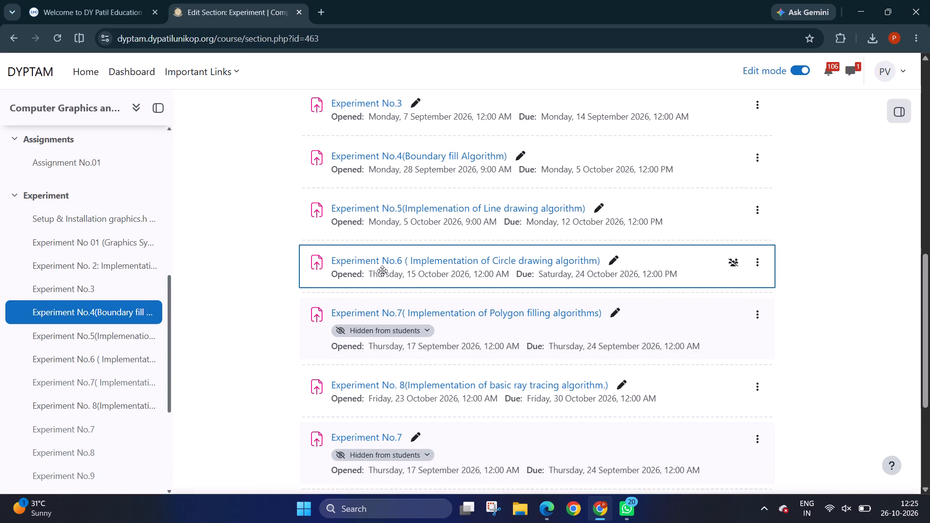
scroll(382, 271, "down", 1)
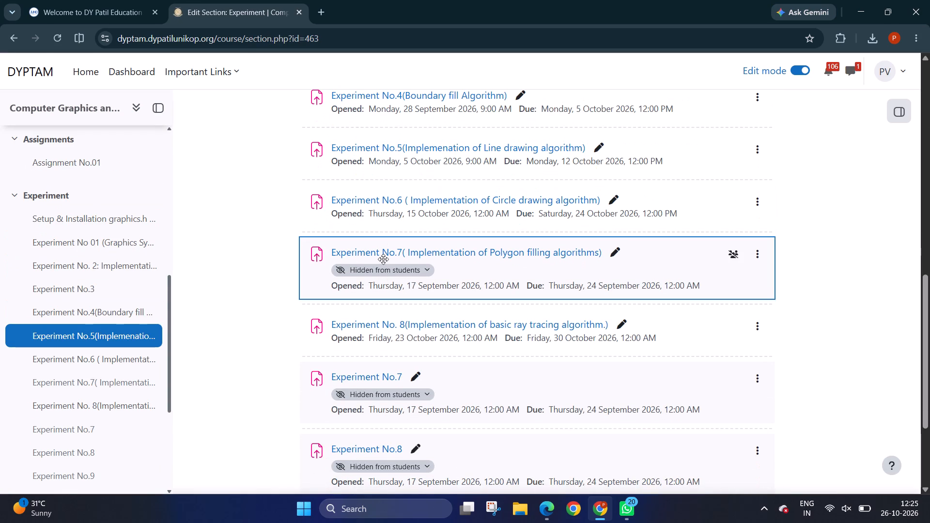
scroll(383, 152, "up", 3)
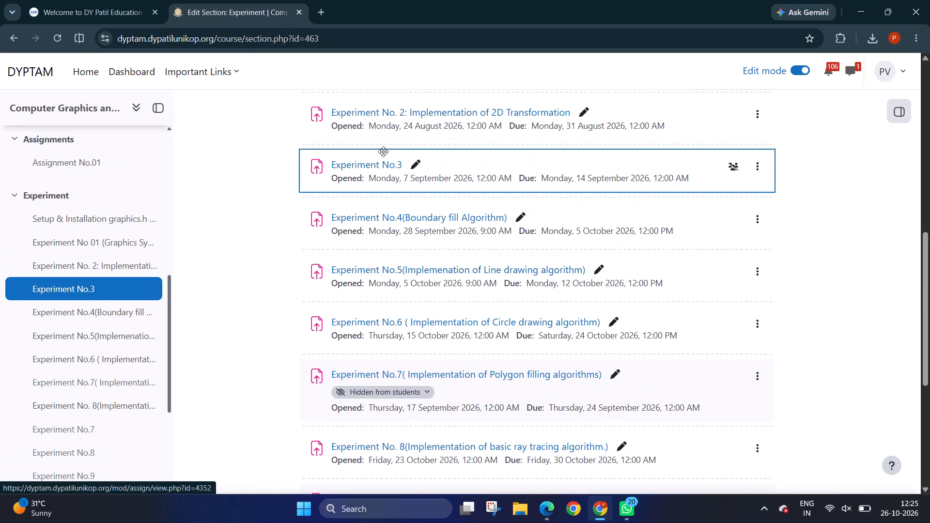
scroll(383, 152, "up", 1)
left_click(395, 153)
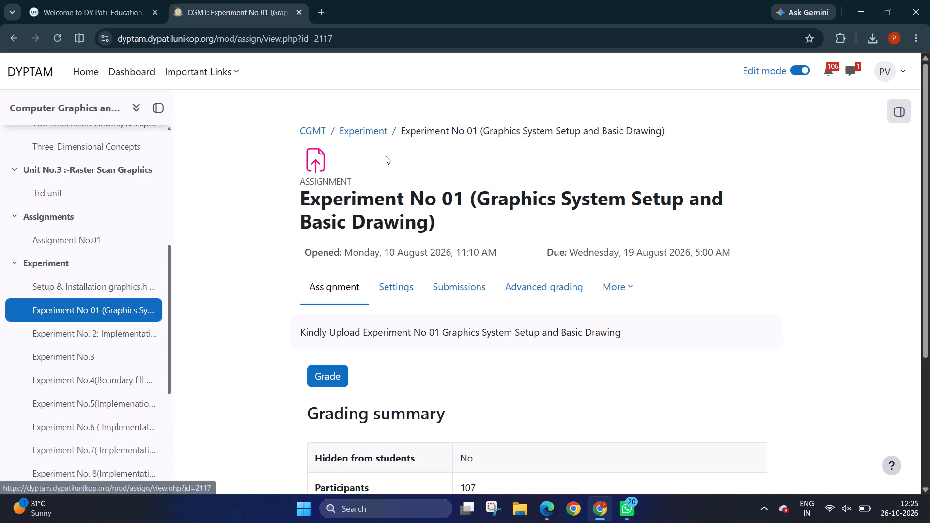
scroll(417, 265, "down", 3)
left_click(328, 189)
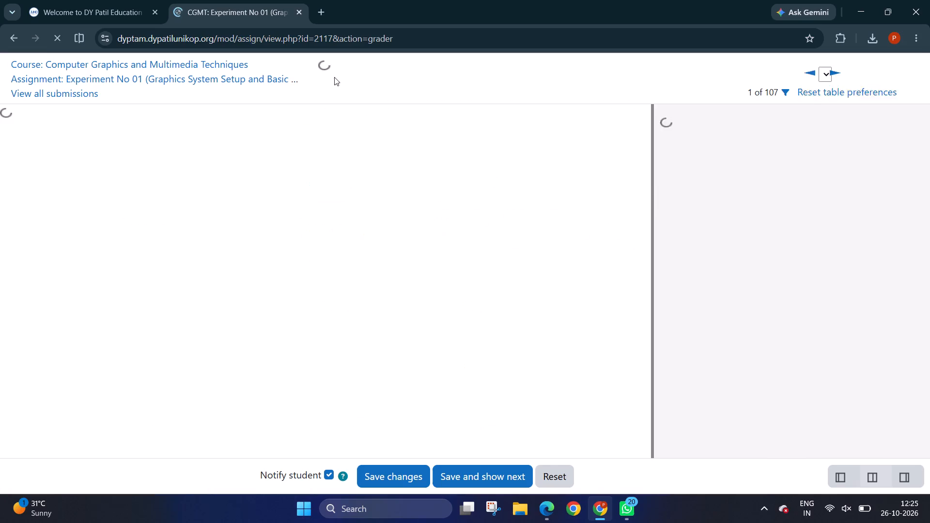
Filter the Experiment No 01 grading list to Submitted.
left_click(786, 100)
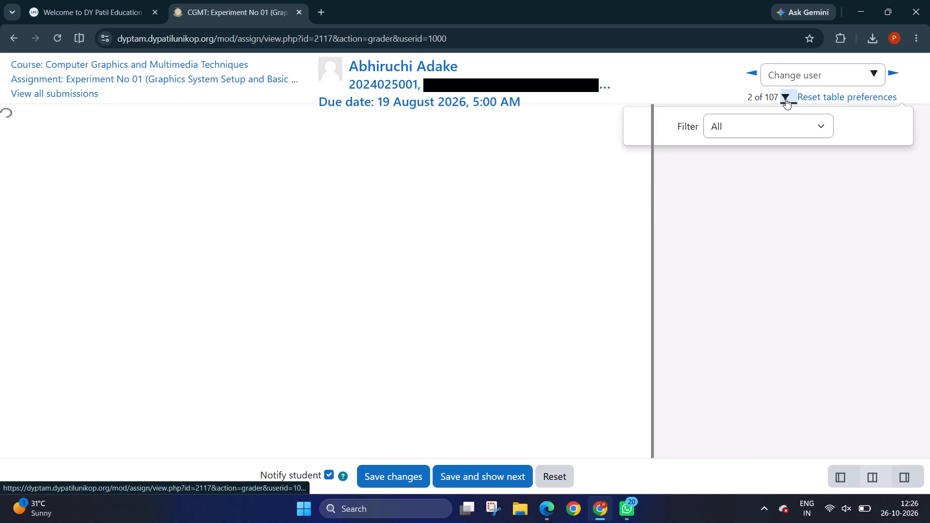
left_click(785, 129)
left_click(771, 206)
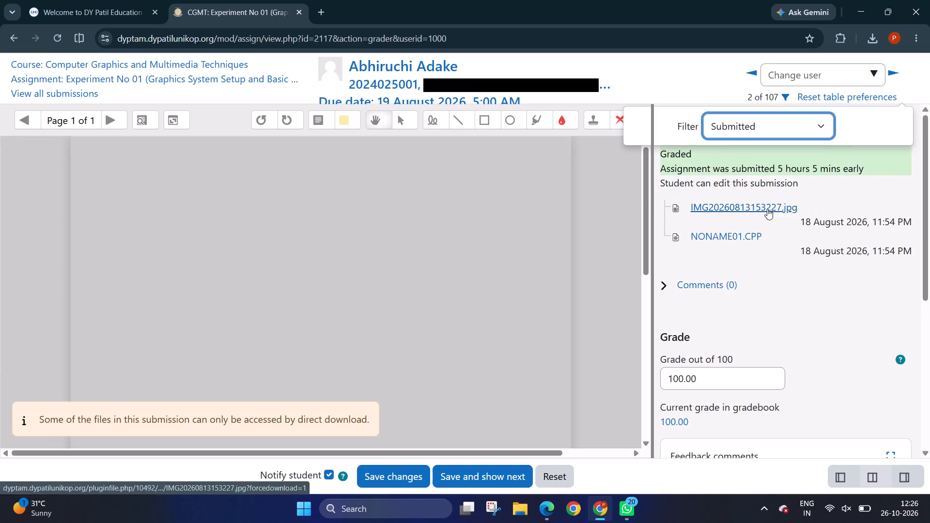
Download and read the source file NONAME01.CPP from Abhiruchi's Experiment No 01 submission, and close it.
scroll(688, 246, "down", 1)
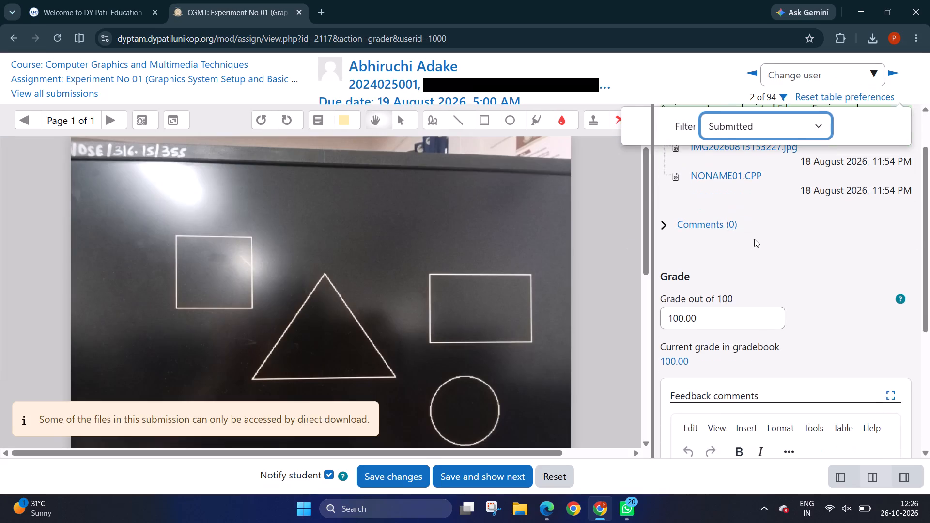
left_click(761, 186)
left_click(728, 178)
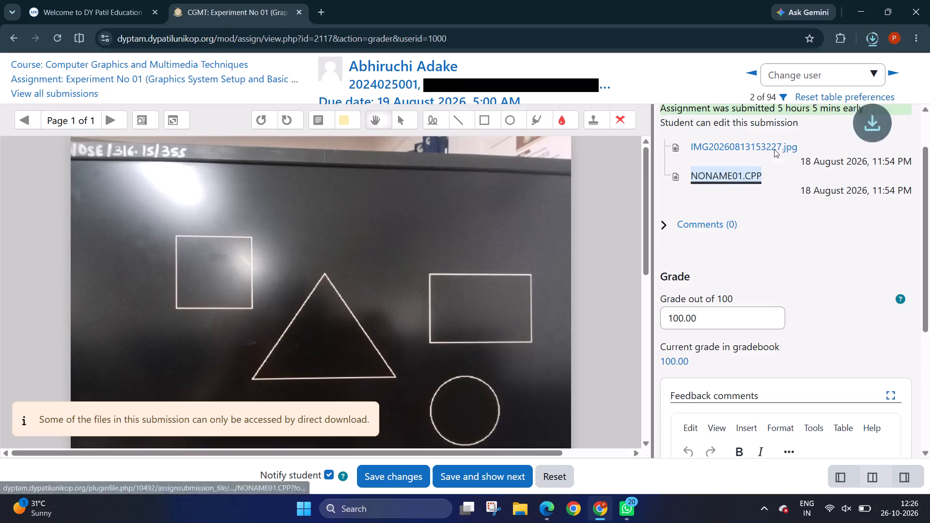
left_click(808, 74)
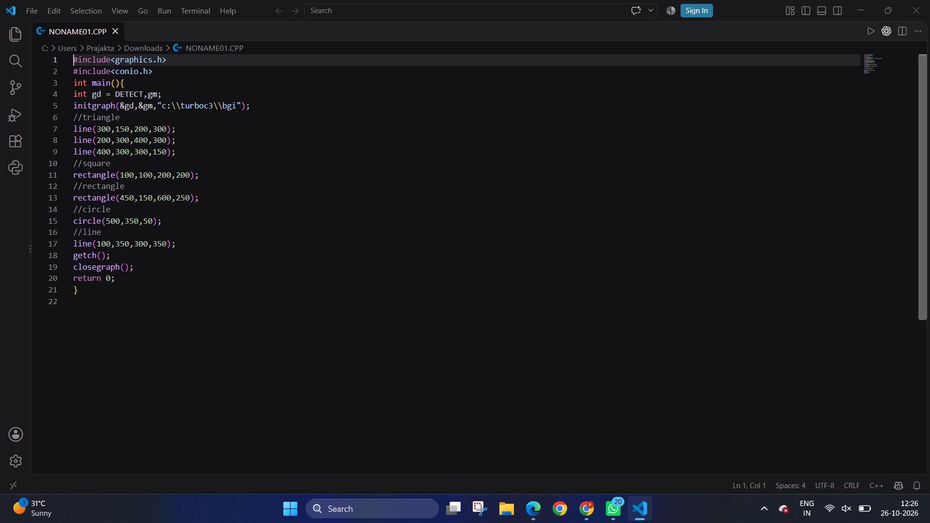
left_click(924, 0)
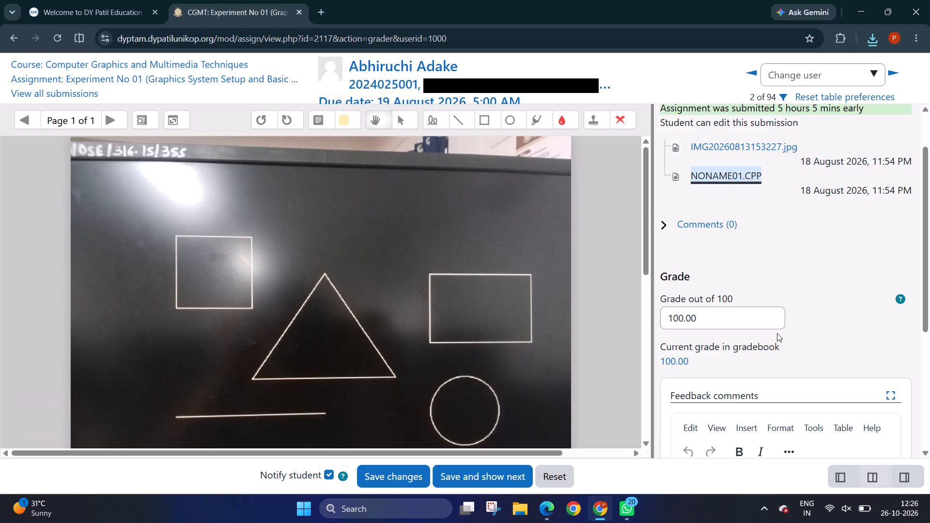
Filter the Experiment No 01 grading list to submissions that require grading.
scroll(793, 204, "up", 3)
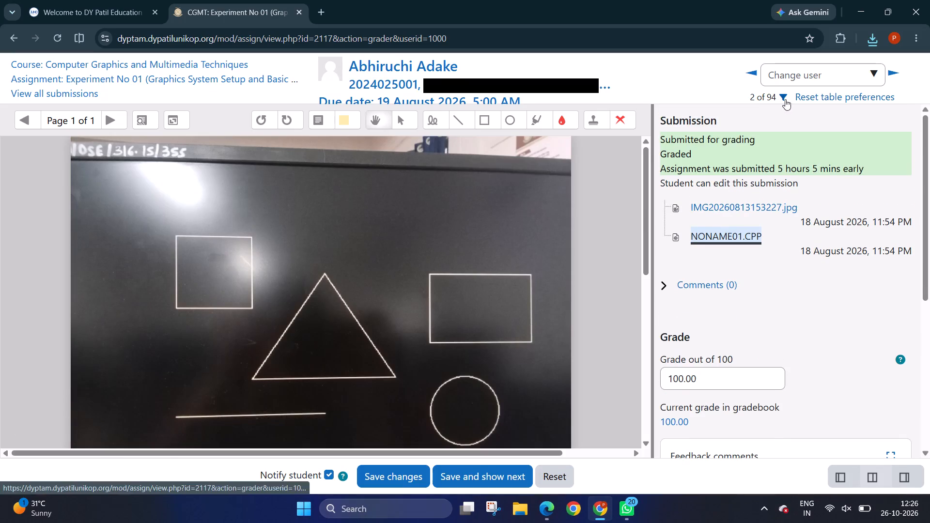
left_click(785, 99)
left_click(780, 125)
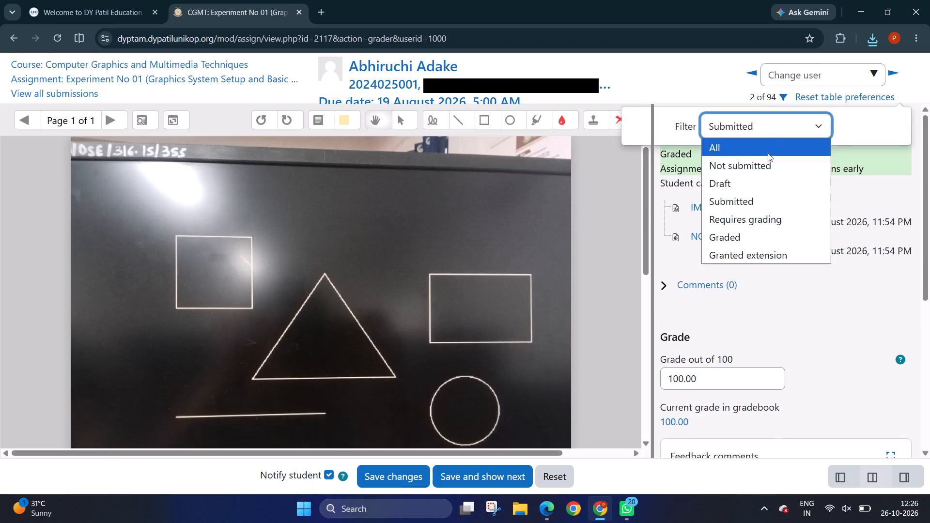
left_click(754, 216)
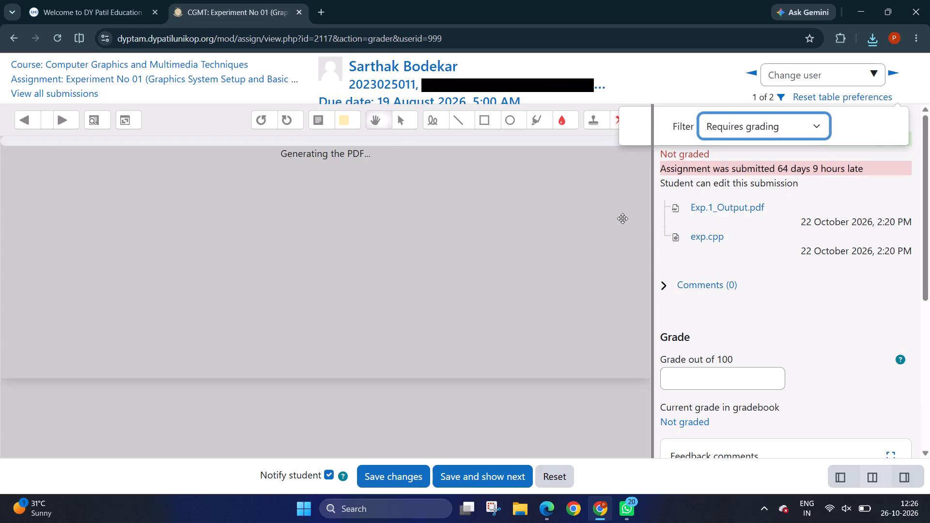
left_click(622, 218)
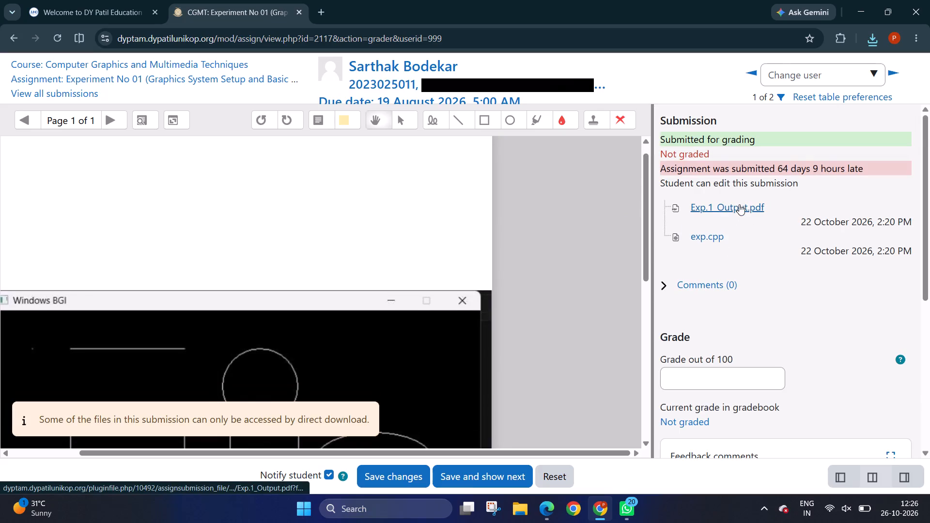
Download and read through the source file exp.cpp from Sarthak's Experiment No 01 submission, and close it.
left_click(716, 231)
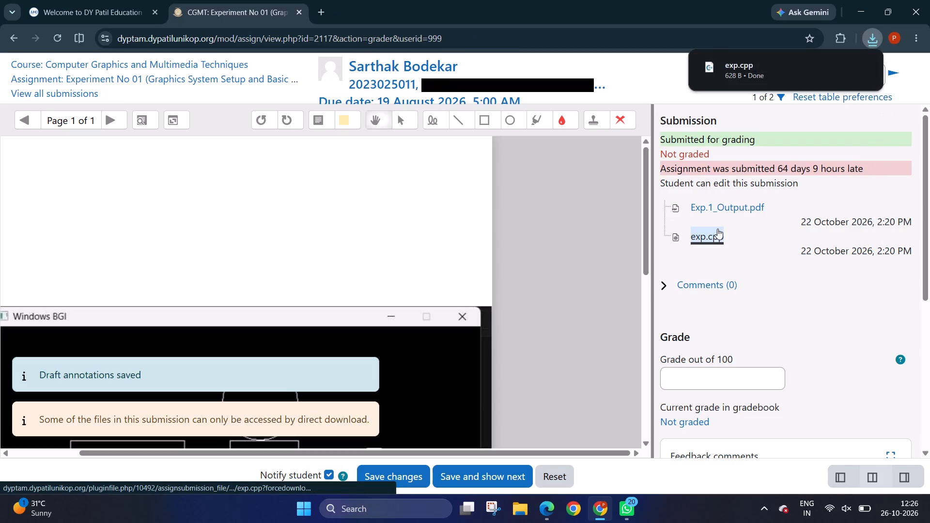
left_click(759, 63)
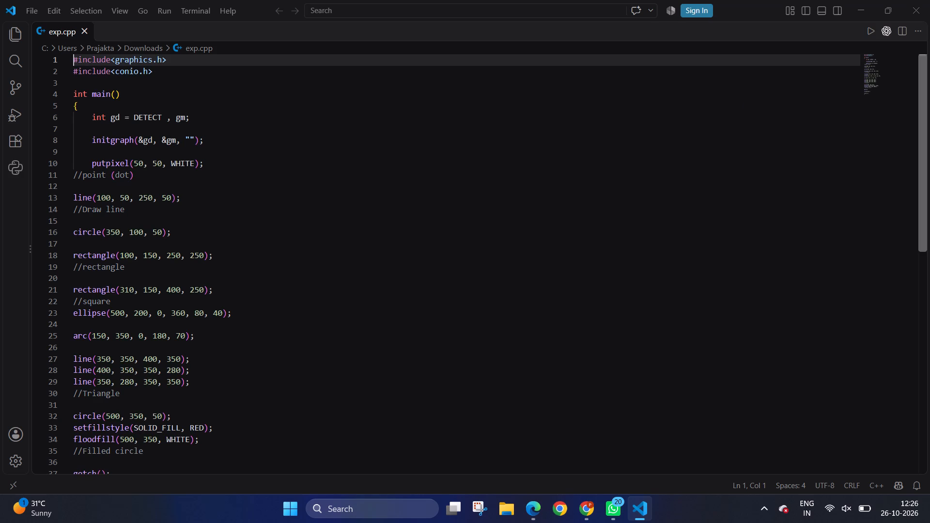
scroll(514, 119, "down", 4)
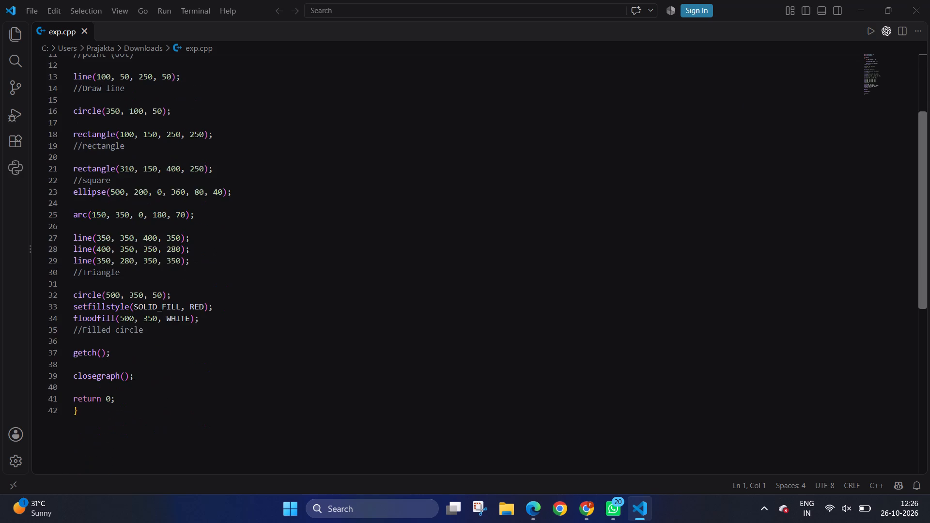
scroll(513, 123, "down", 2)
scroll(514, 126, "up", 12)
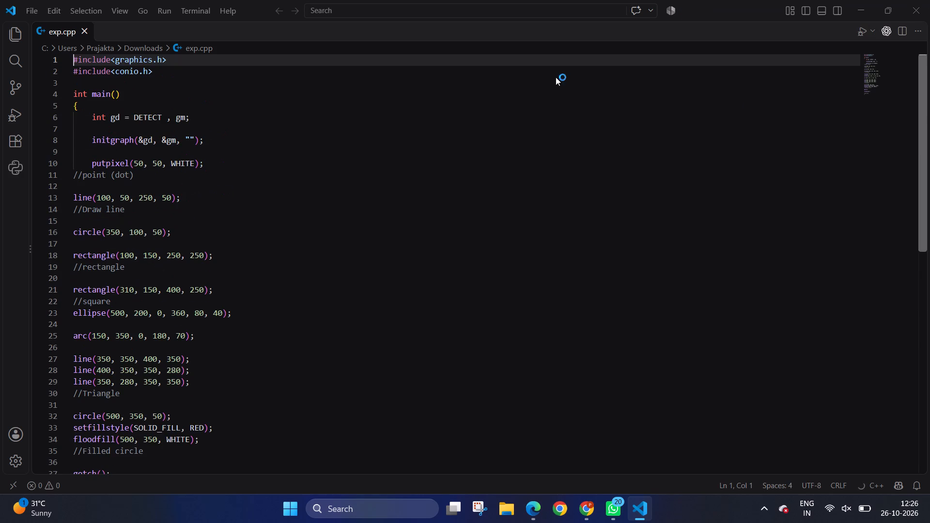
left_click(929, 0)
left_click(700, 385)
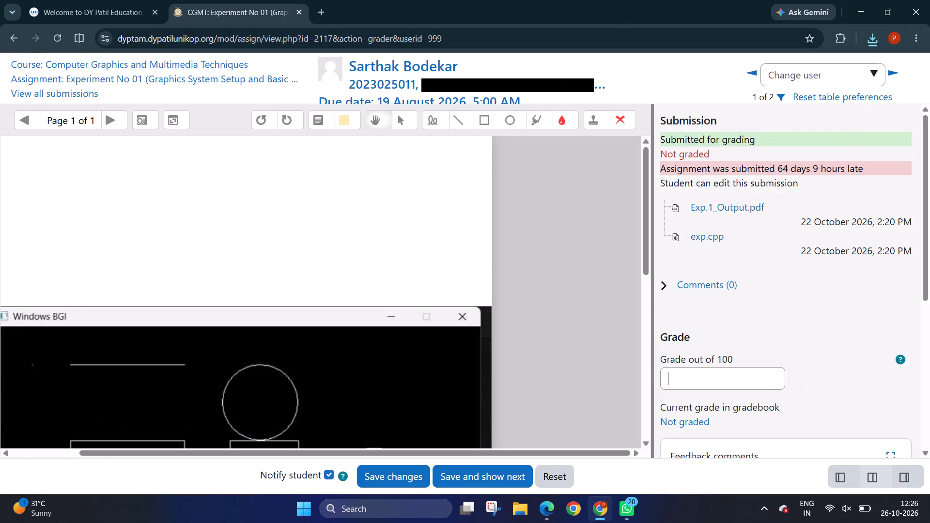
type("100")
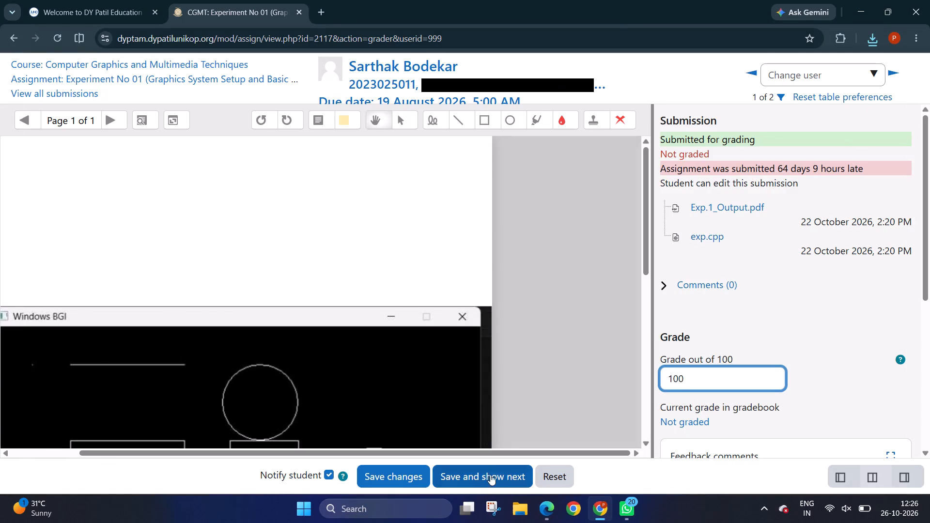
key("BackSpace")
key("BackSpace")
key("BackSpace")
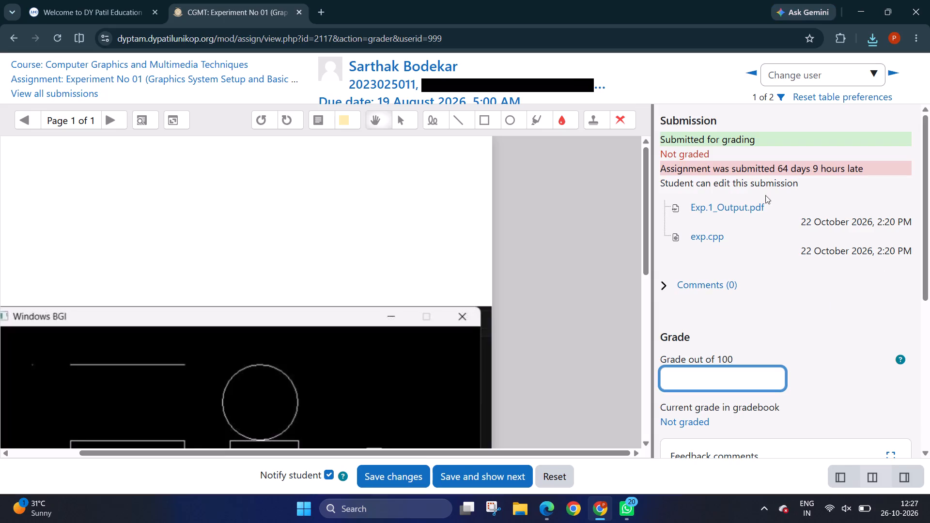
Download and view Exp.1_Output.pdf from Sarthak's submission, and return to the Experiment No 01 grading page.
left_click(752, 209)
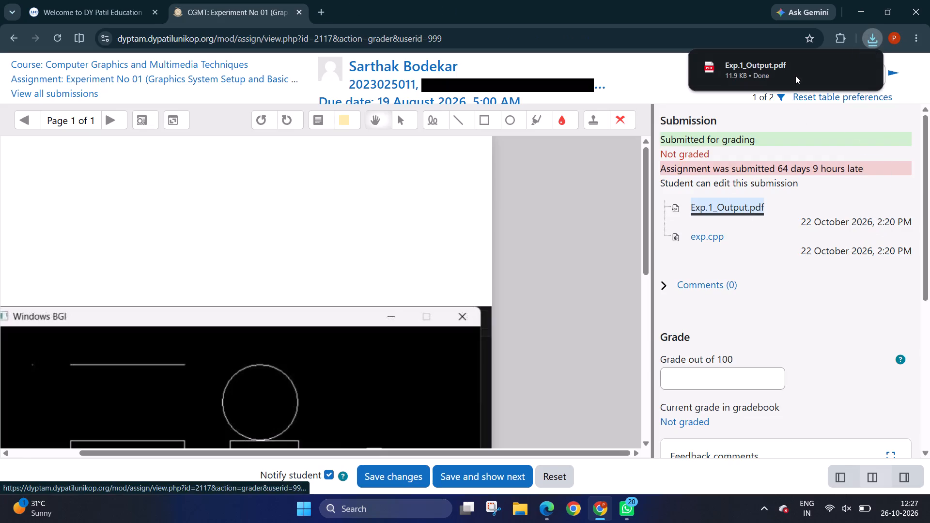
left_click(794, 71)
scroll(423, 255, "down", 8)
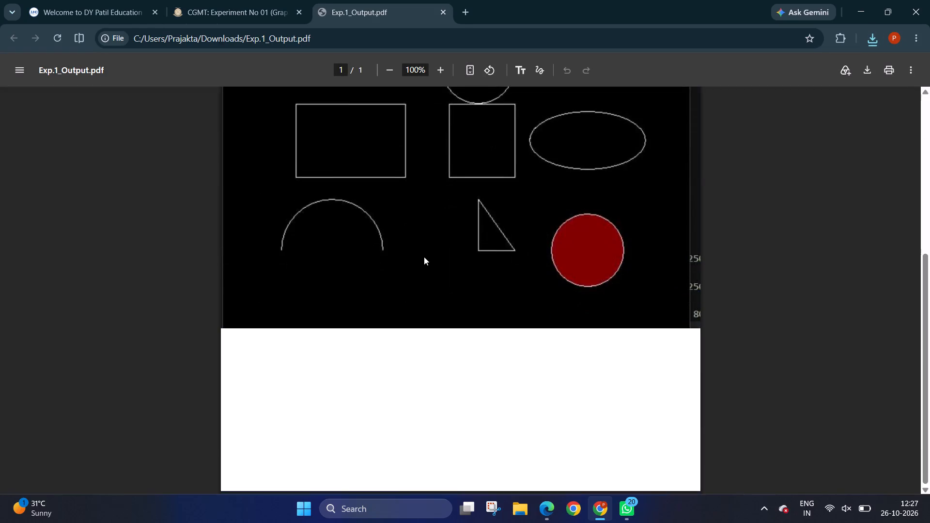
scroll(424, 257, "up", 8)
left_click(247, 1)
left_click(793, 349)
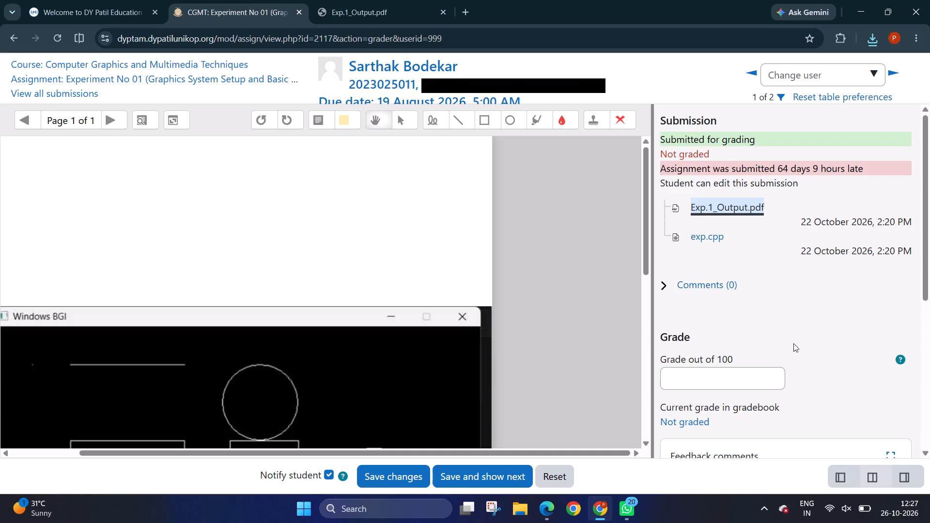
Grade Sarthak's Experiment No 01 submission 50 out of 100, save it and show the next student.
left_click(734, 374)
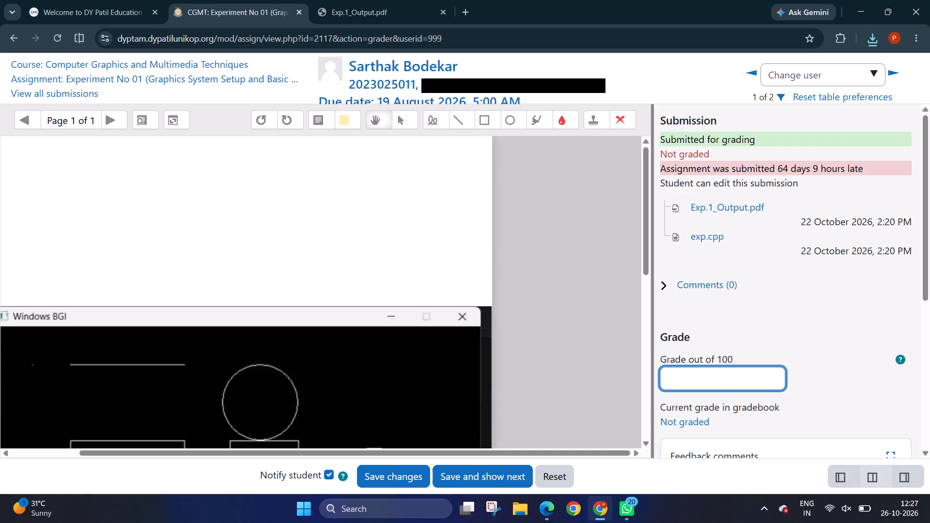
key("5")
key("0")
left_click(501, 469)
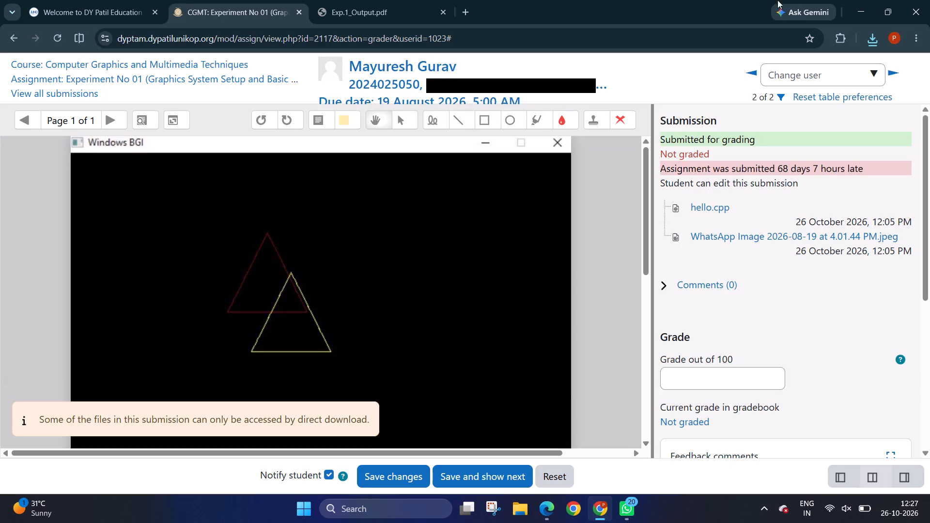
Download and read the source file hello.cpp from Mayuresh's Experiment No 01 submission, and close it.
left_click(720, 211)
left_click(789, 76)
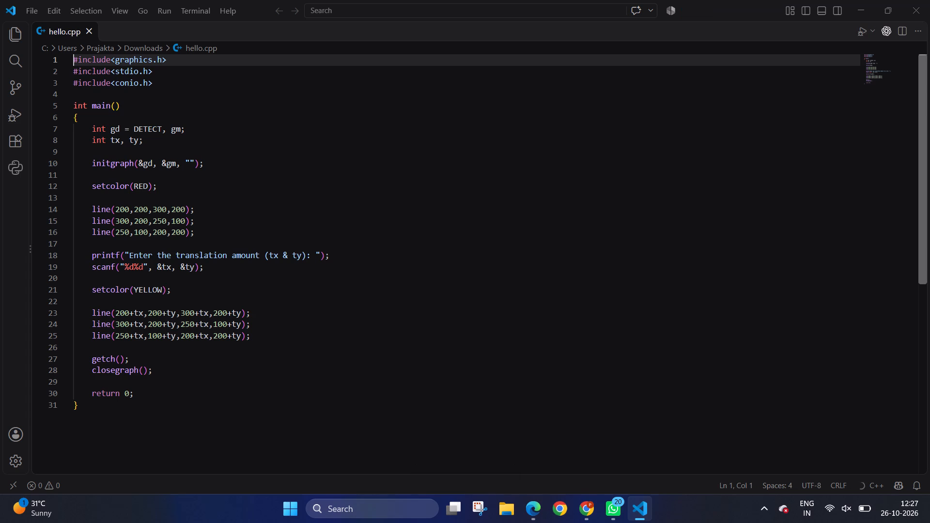
left_click(929, 0)
Grade Mayuresh's Experiment No 01 submission 50 out of 100, save it and show the next student.
left_click(704, 372)
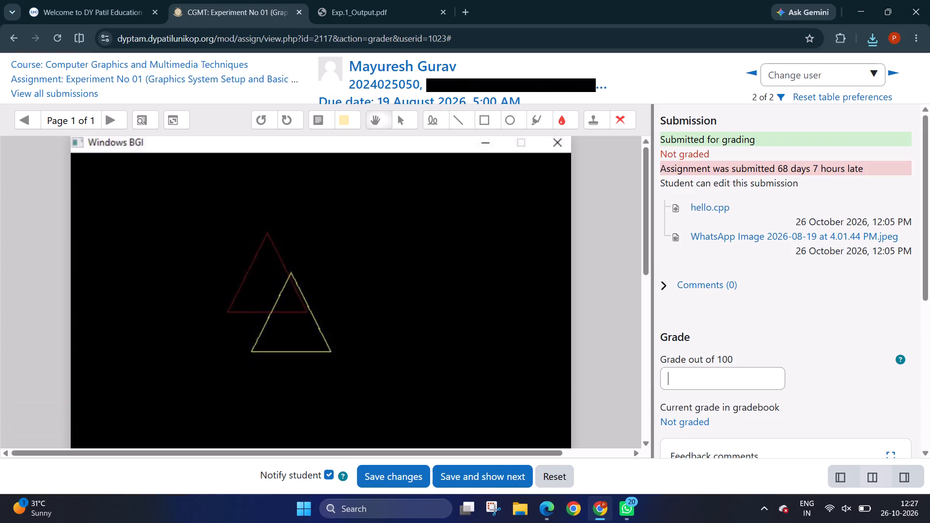
key("5")
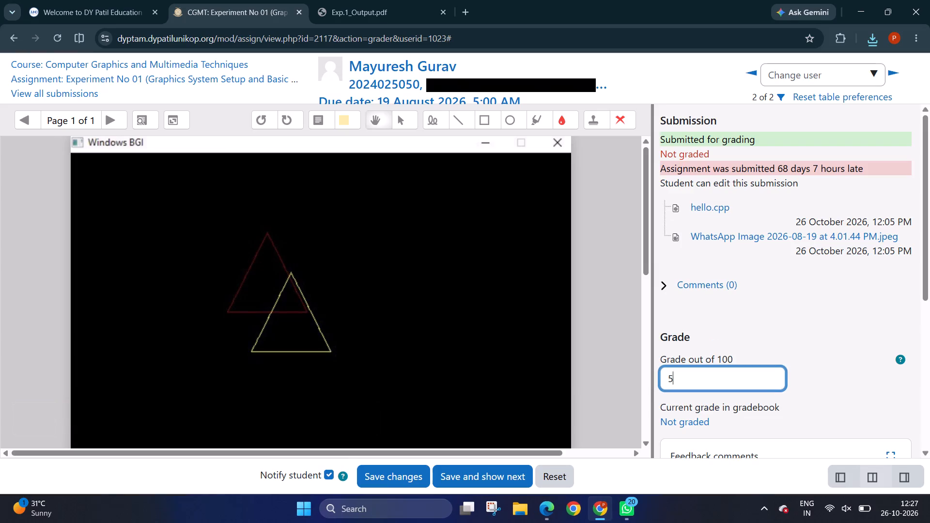
key("0")
left_click(498, 473)
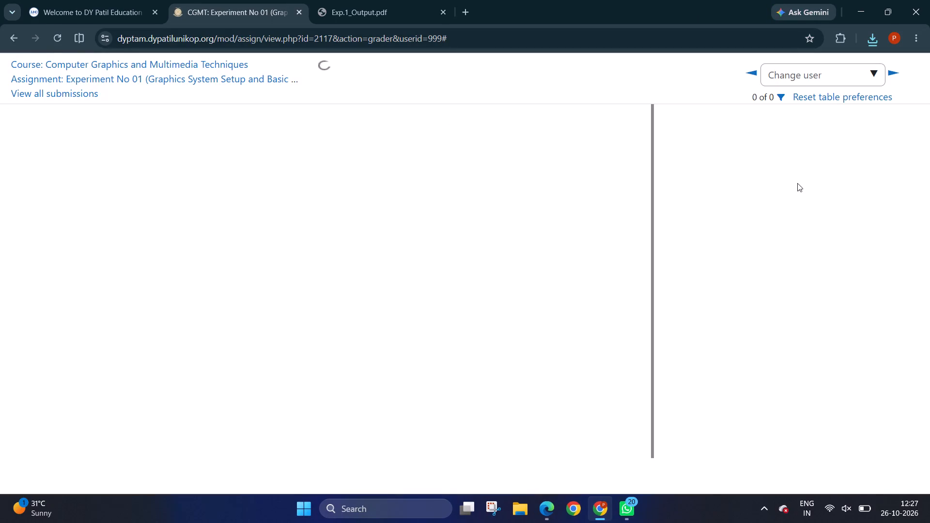
Return to the Computer Graphics and Multimedia Techniques course, open Experiment No.3 for grading, and check the submission filter.
left_click(59, 60)
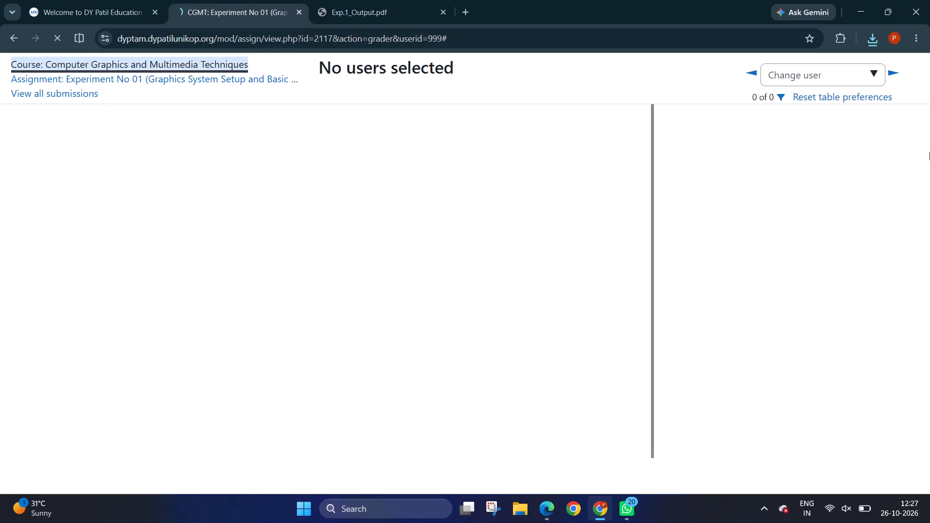
scroll(59, 323, "down", 6)
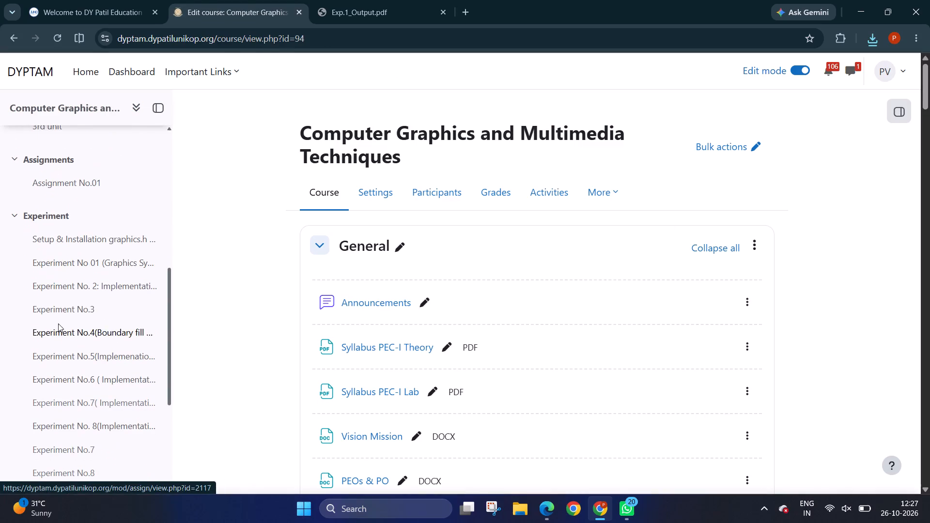
left_click(71, 309)
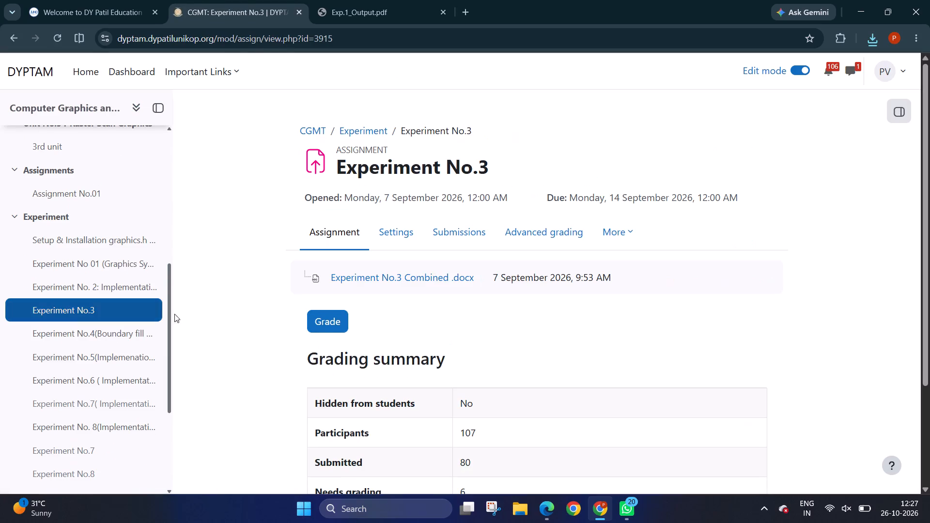
left_click(329, 319)
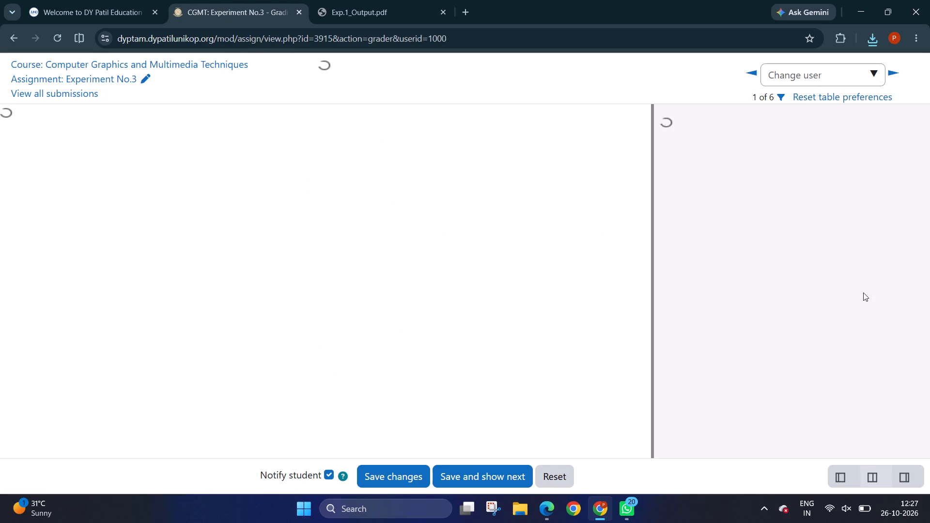
left_click(780, 98)
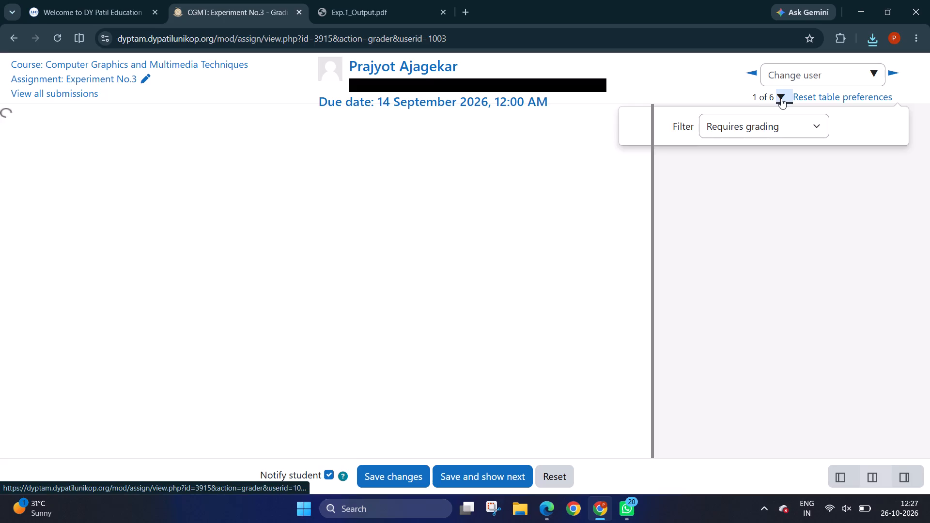
left_click(781, 98)
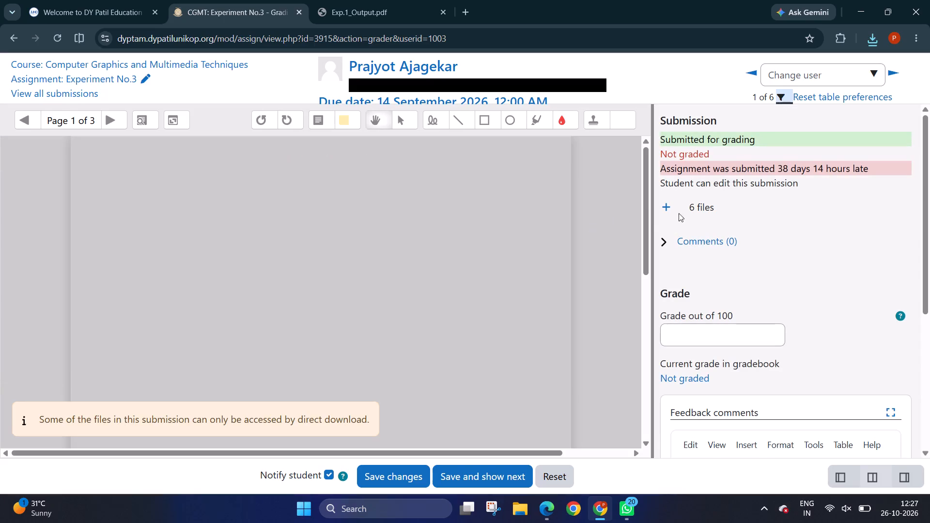
Expand Prajyot's submitted files for Experiment No.3, grade the submission 70 out of 100, save it and show the next student.
left_click(660, 204)
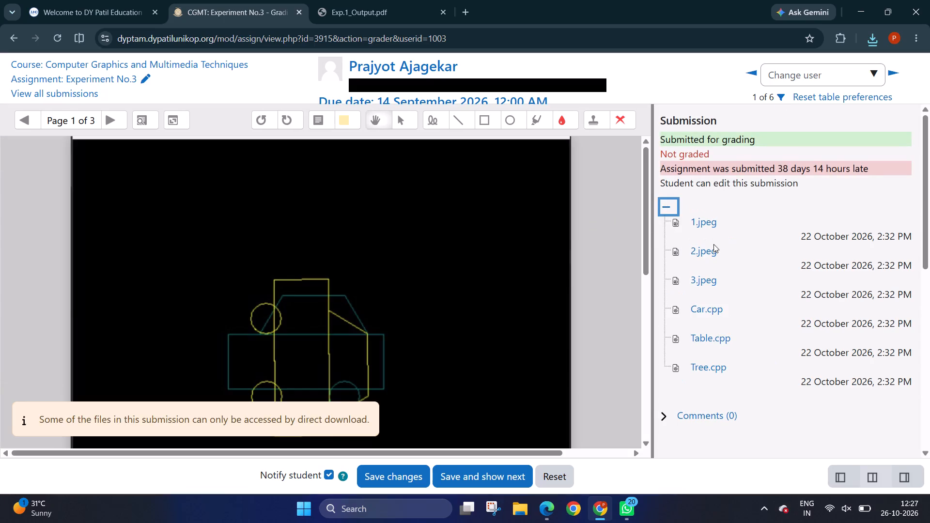
scroll(702, 404, "down", 4)
scroll(719, 272, "up", 7)
scroll(721, 282, "down", 3)
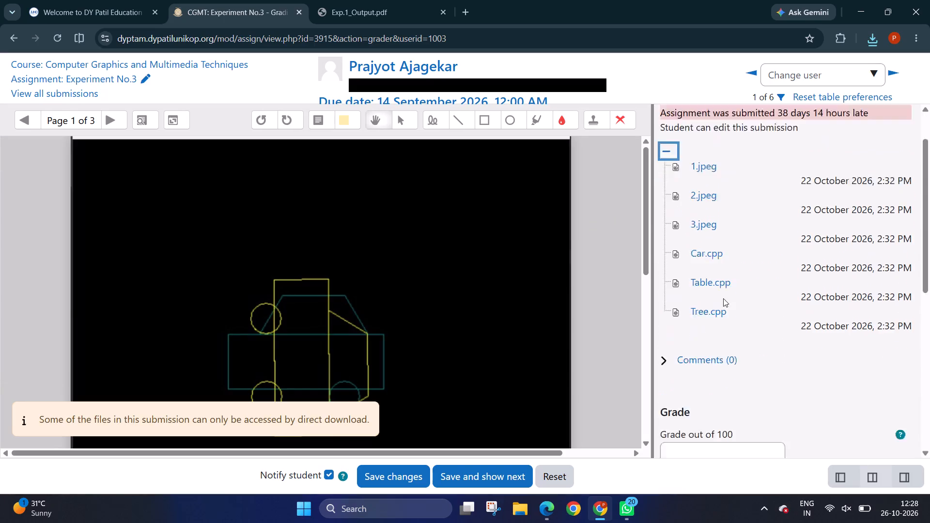
scroll(723, 298, "down", 2)
left_click(744, 213)
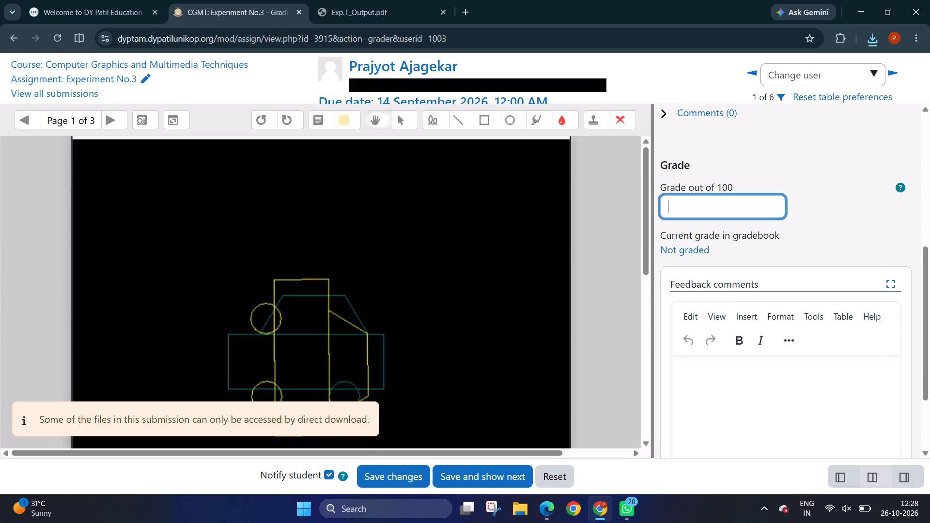
type("70")
left_click(504, 468)
left_click(505, 472)
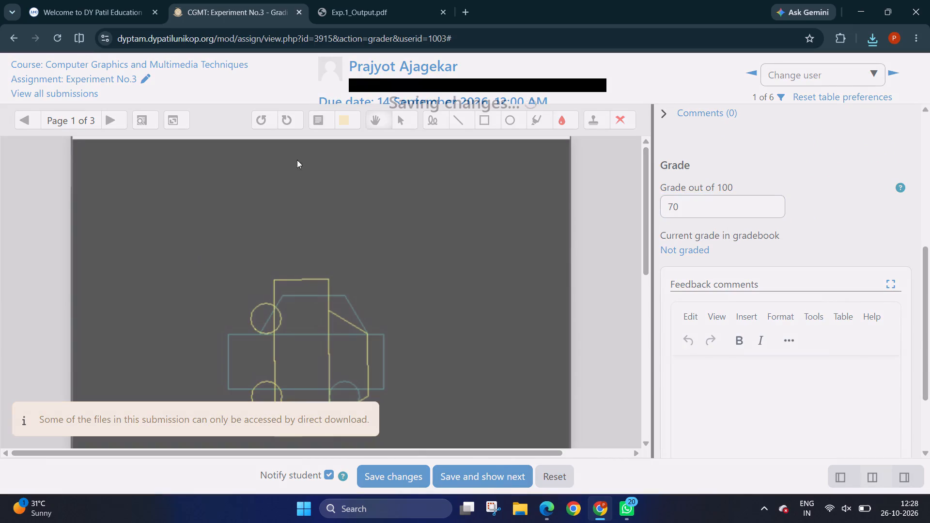
Close the Exp.1_Output.pdf page left open from the earlier review.
left_click(445, 8)
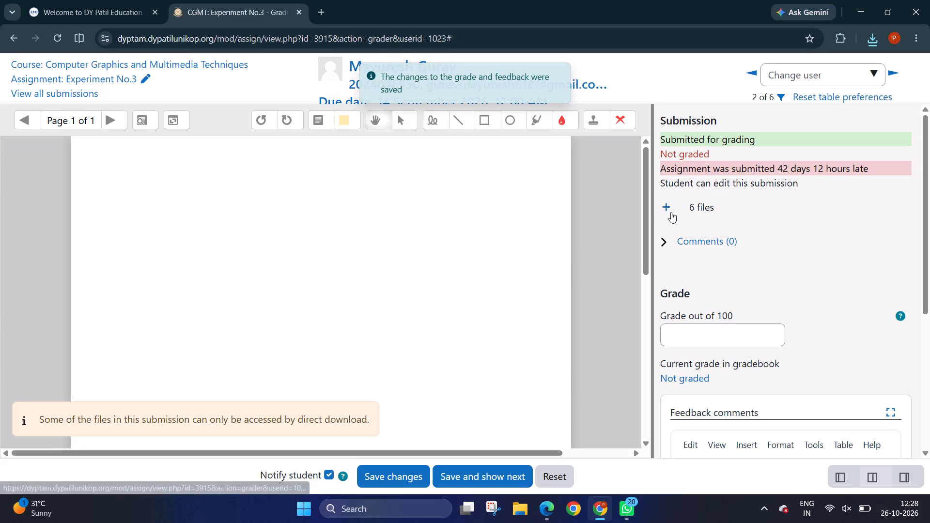
Review the list of Mayuresh's Experiment No.3 files, grade the submission 70 out of 100, save it and show the next student.
left_click(671, 212)
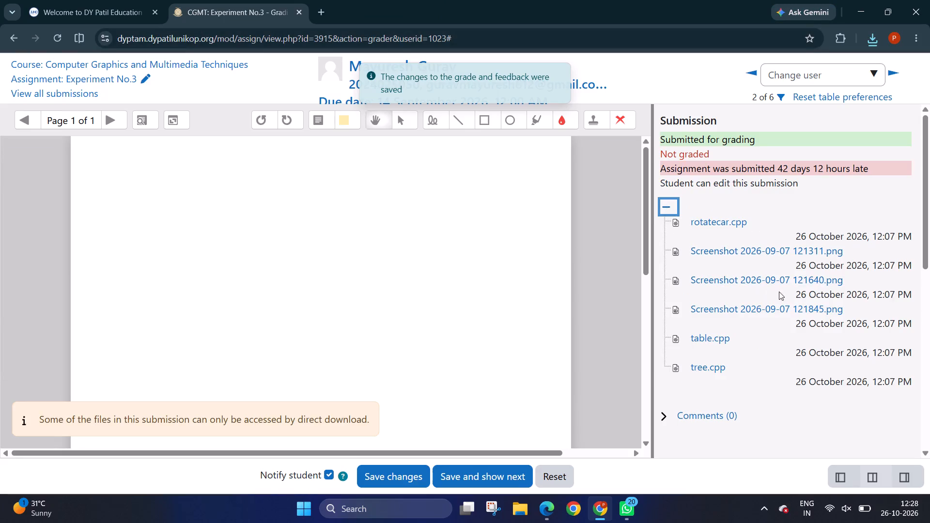
scroll(710, 337, "down", 4)
left_click(723, 269)
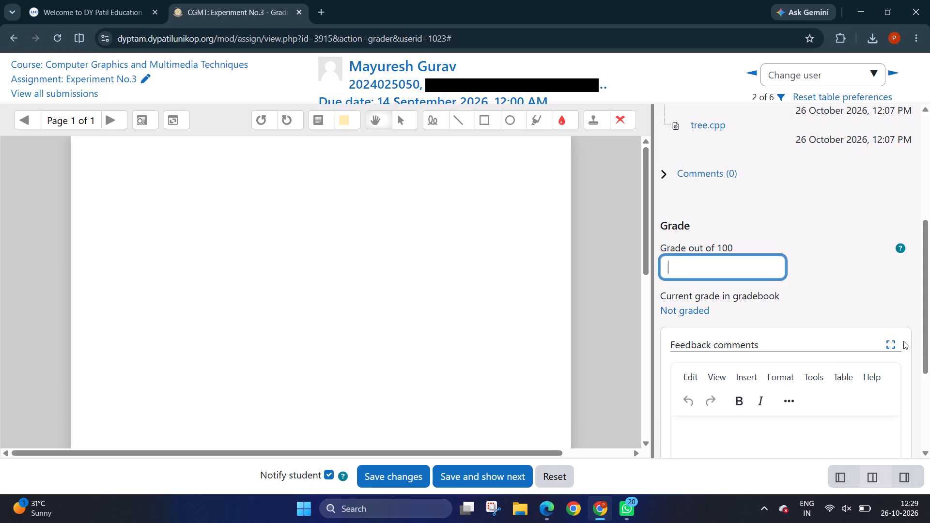
scroll(813, 287, "up", 4)
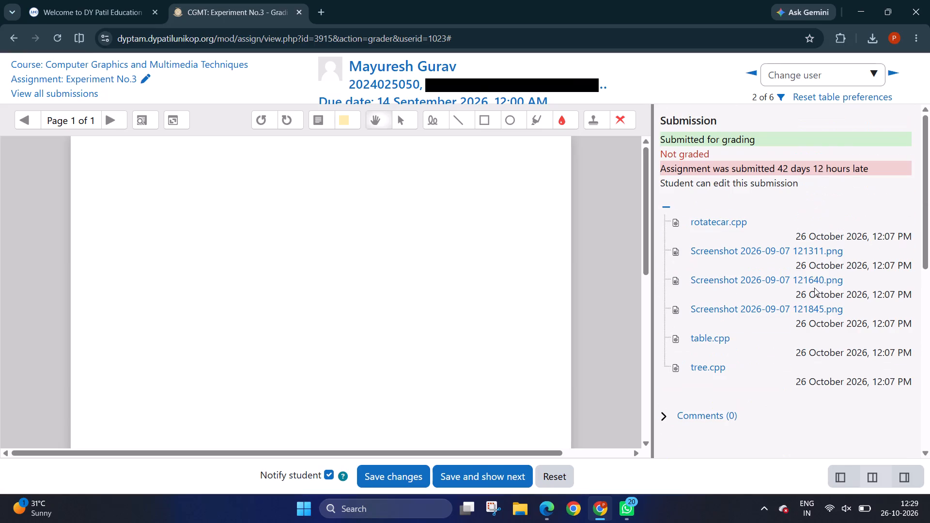
scroll(818, 308, "down", 2)
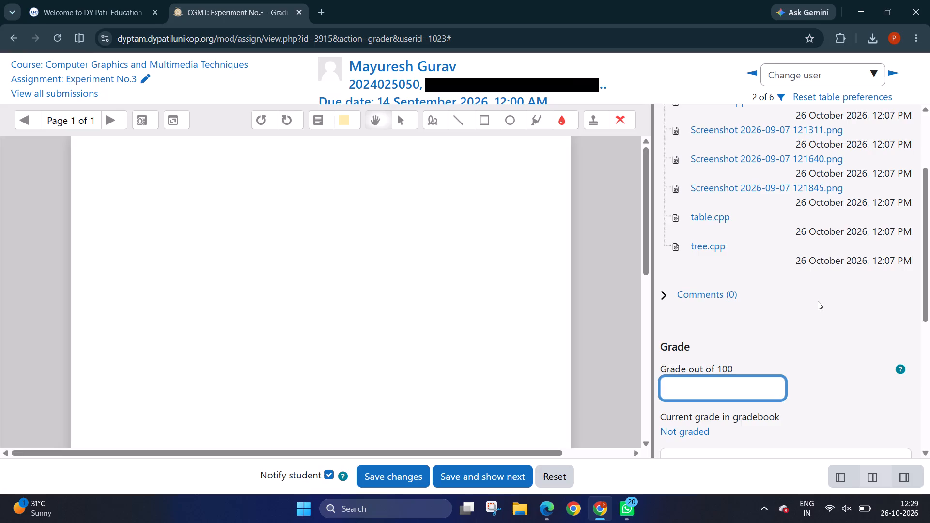
key("8")
key("BackSpace")
type("70")
left_click(518, 477)
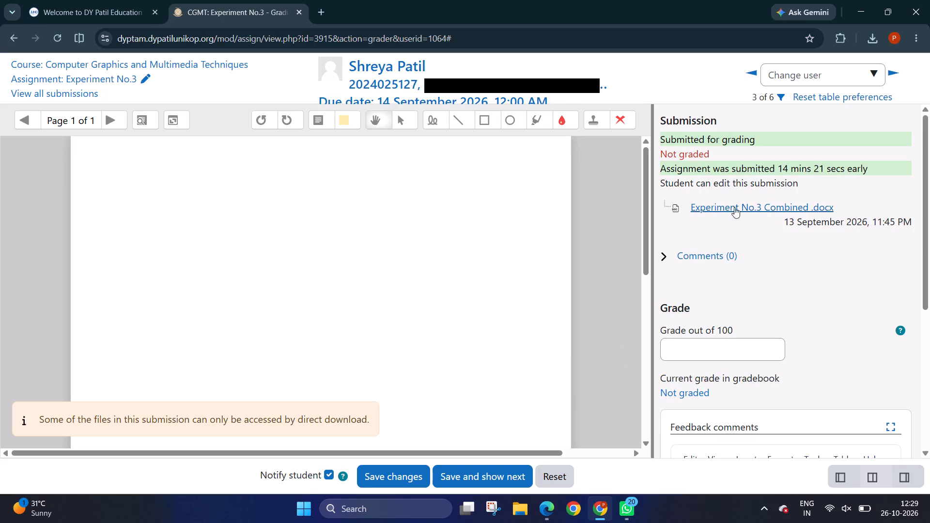
Grade Shreya's Experiment No.3 submission 100 out of 100, save it and show the next student.
left_click(701, 362)
left_click(701, 354)
type("100")
left_click(490, 477)
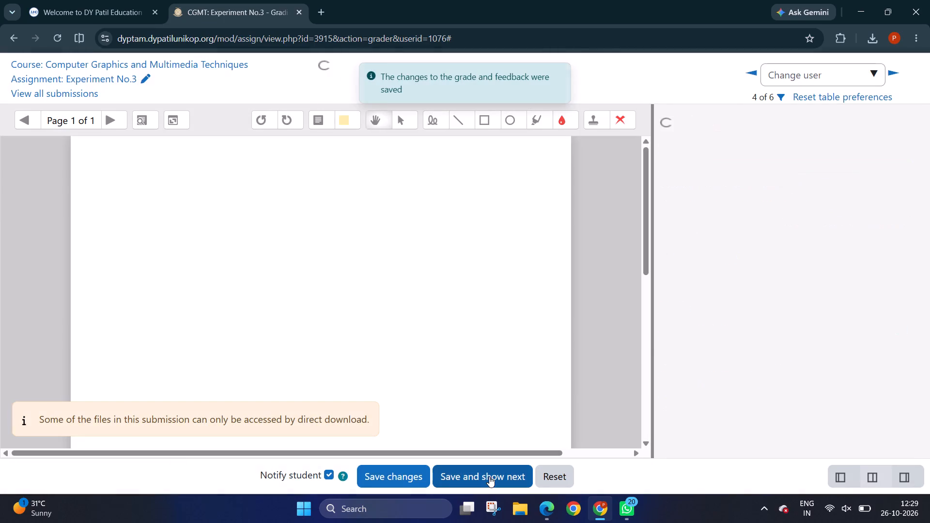
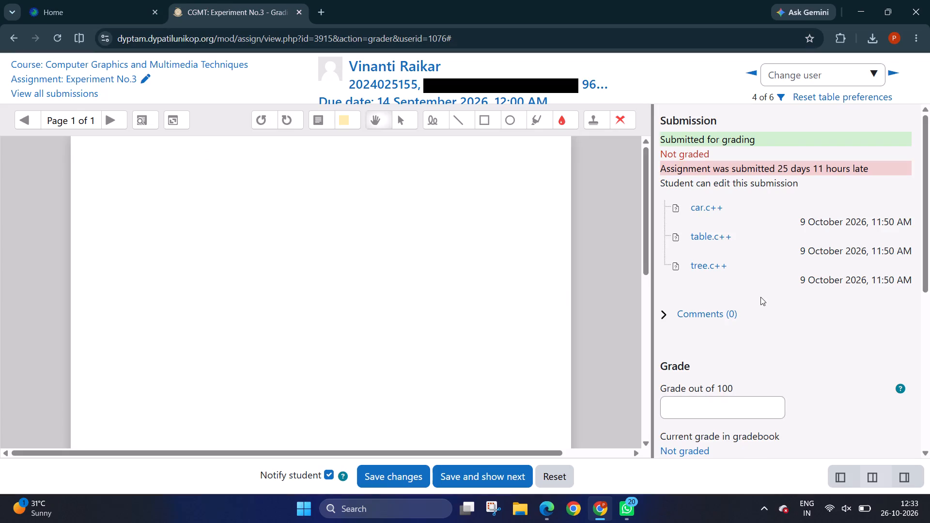
Skip Vinanti's Experiment No.3 submission without grading it and move on to the following student.
left_click(901, 74)
left_click(895, 75)
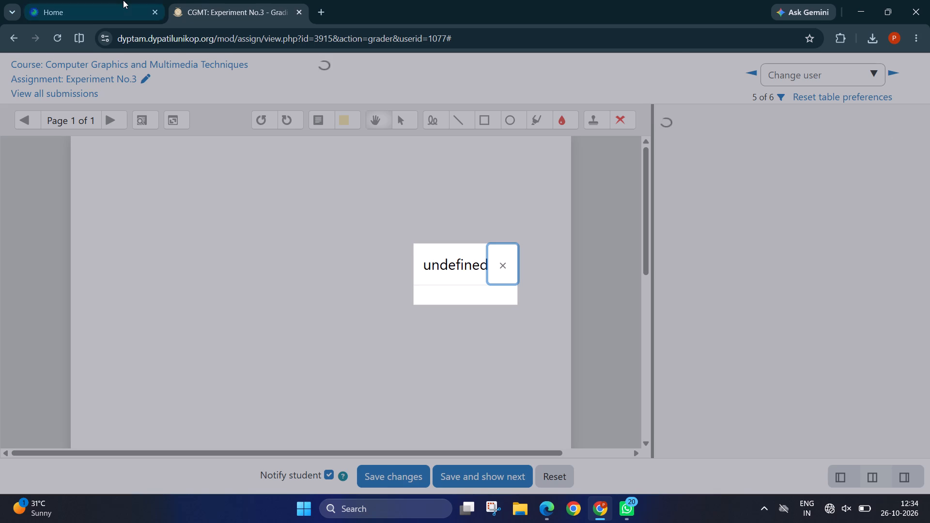
Leave the Experiment No.3 grader and open the Computer Graphics and Multimedia Techniques course page.
left_click(90, 69)
left_click(91, 67)
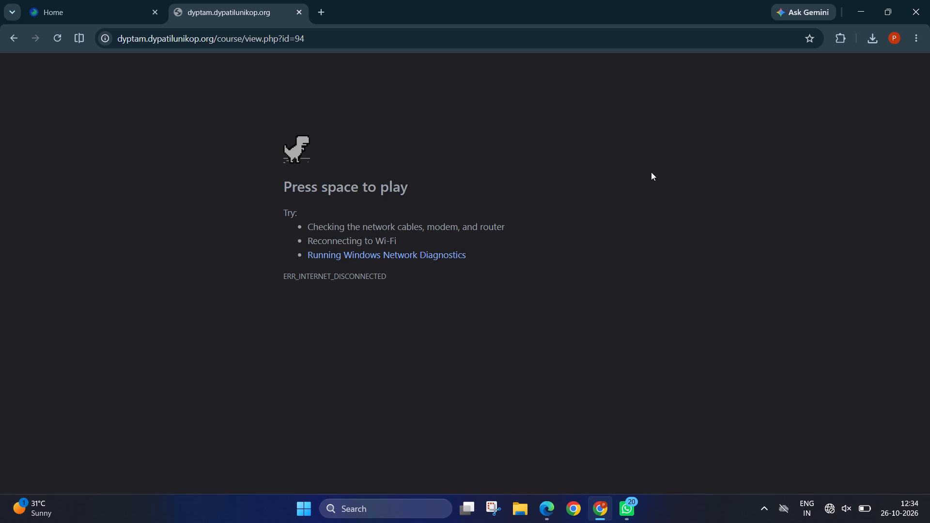
left_click(580, 40)
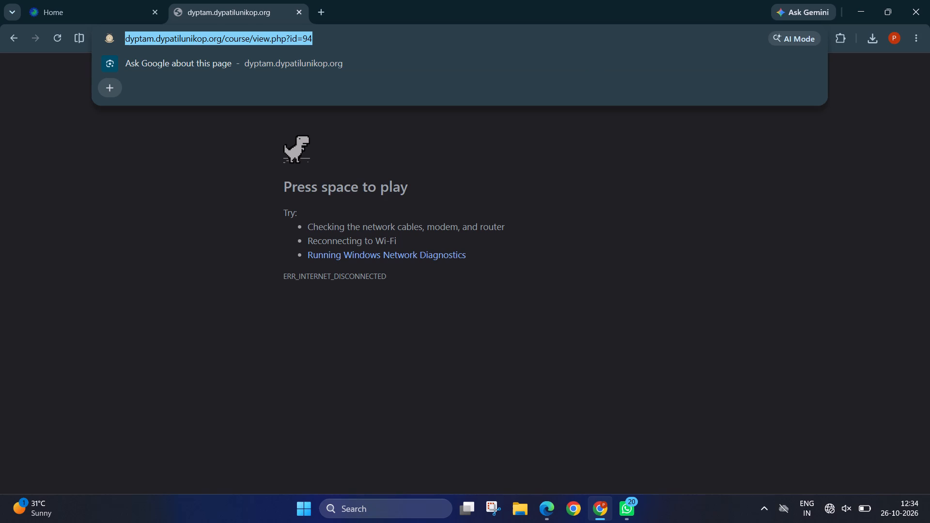
Reconnect the computer to the internet through the Prajakta's F16 Wi-Fi network and return to the course page.
left_click(843, 520)
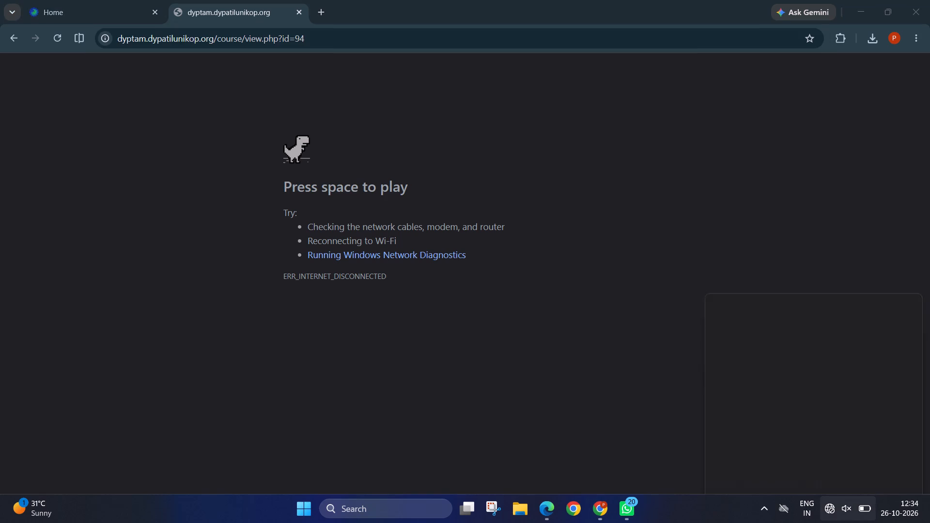
left_click(765, 287)
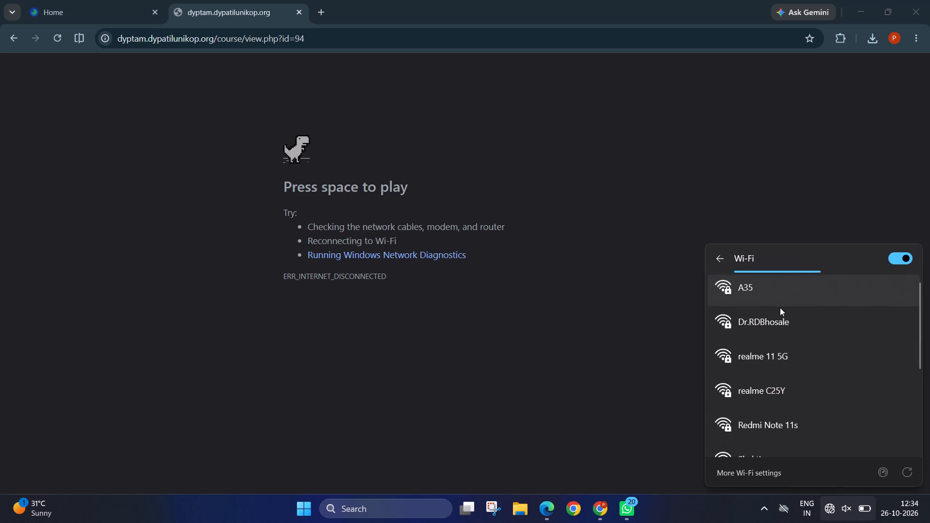
scroll(792, 376, "down", 12)
scroll(793, 379, "up", 12)
left_click(785, 293)
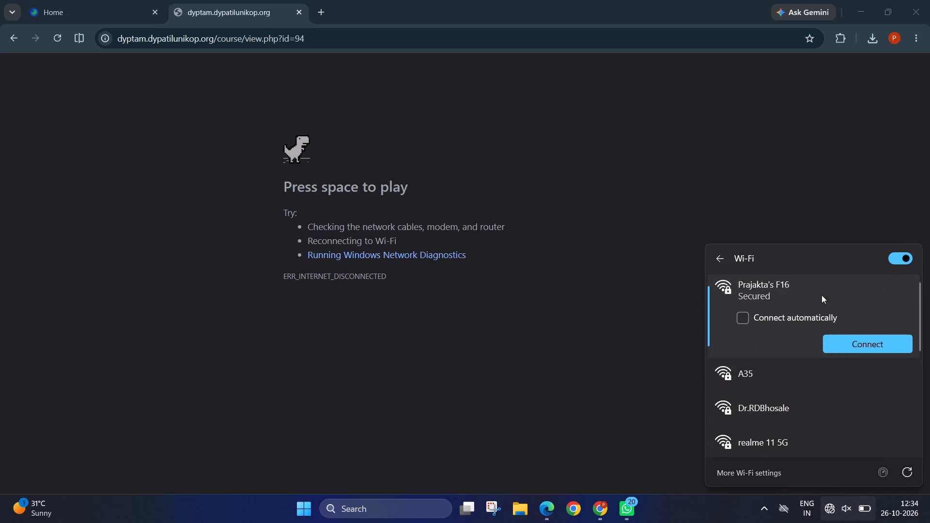
left_click(855, 342)
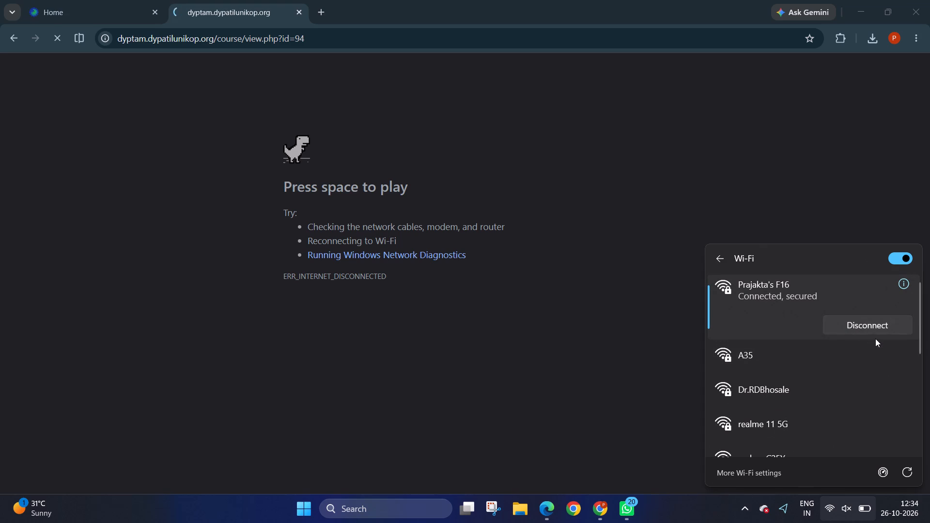
left_click(623, 0)
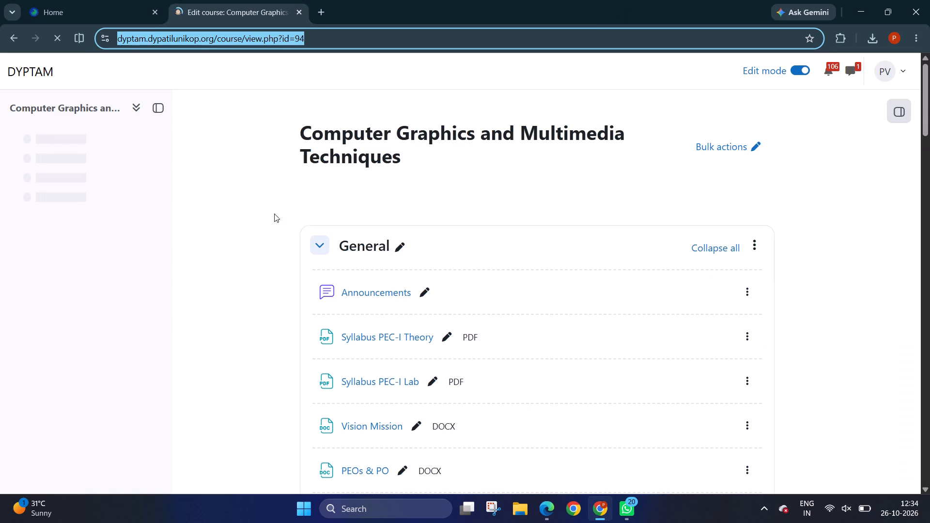
Open the Experiment No. 8 assignment on the basic ray tracing algorithm from the course index and start grading its submissions.
scroll(134, 226, "down", 5)
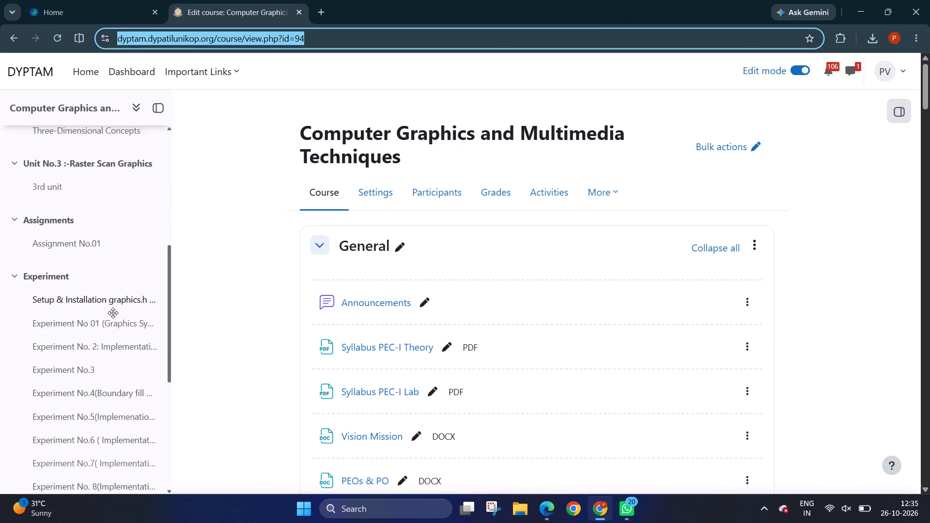
scroll(113, 315, "down", 2)
left_click(105, 371)
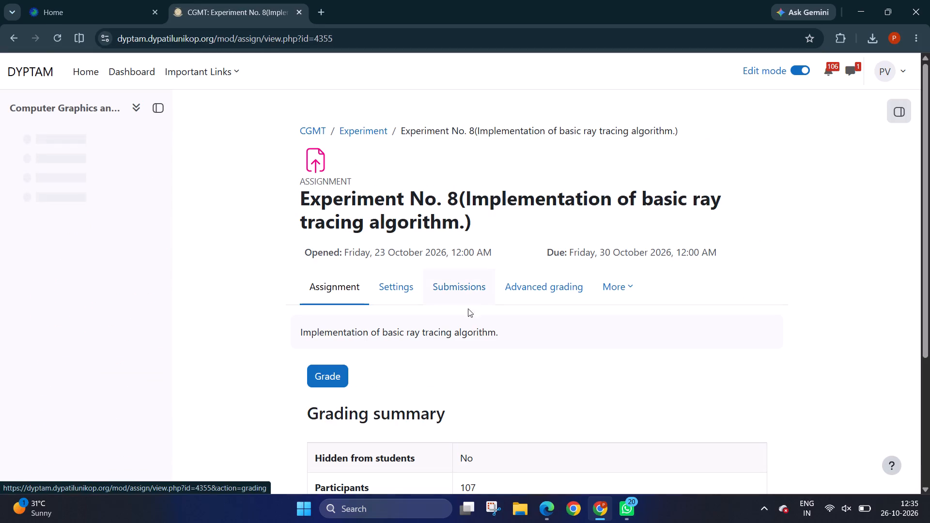
left_click(330, 382)
scroll(428, 411, "down", 2)
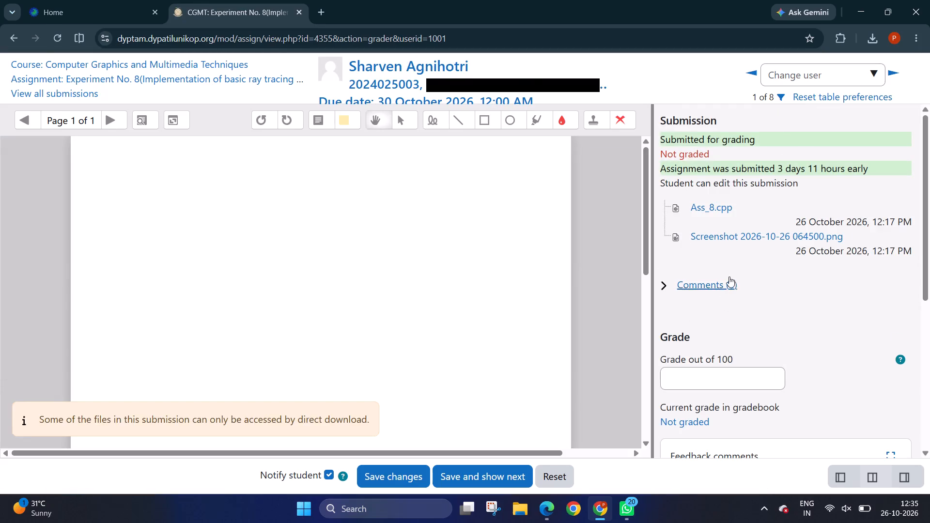
Leave the Experiment No. 8 grader and open the list of all its submissions.
left_click(44, 86)
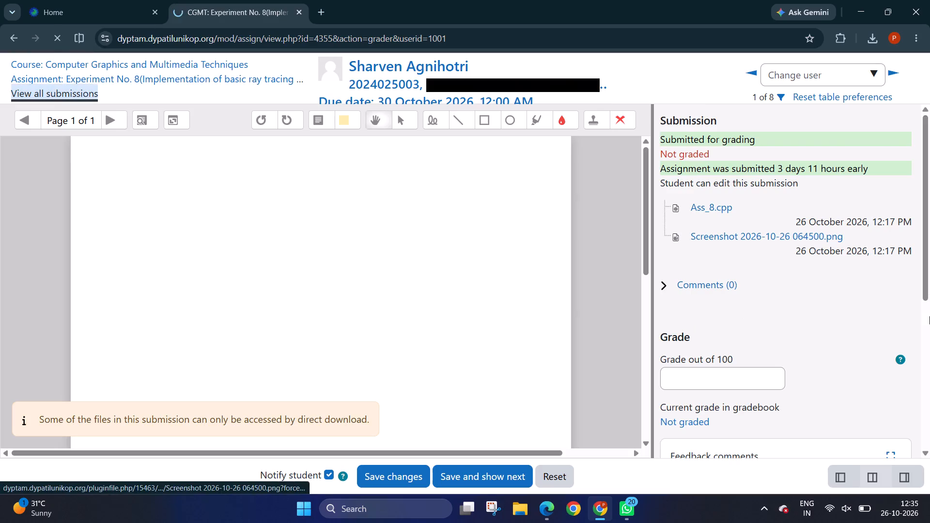
In the Experiment No. 8 submissions table, enter a grade of 100 for Sharven, Atharv, Sanika and Advait.
scroll(837, 325, "down", 4)
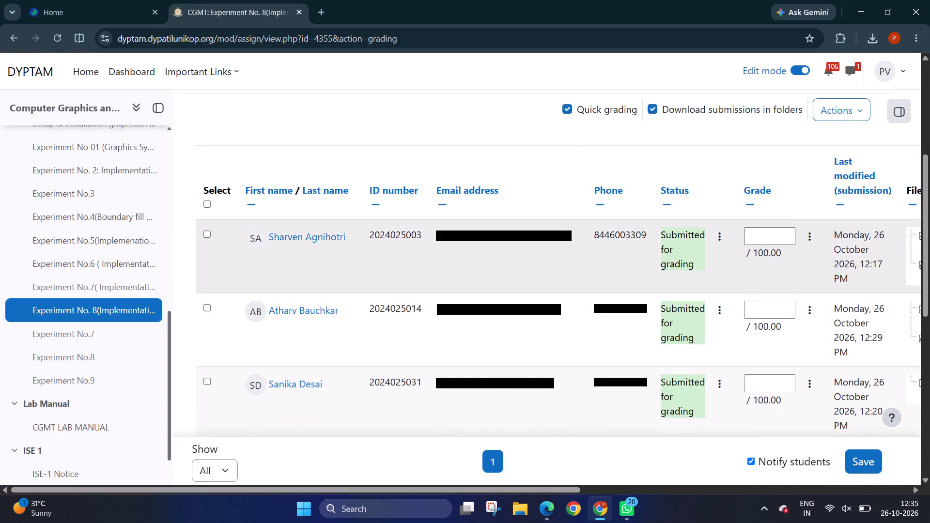
left_click(773, 240)
type("10")
key("0")
left_click(778, 301)
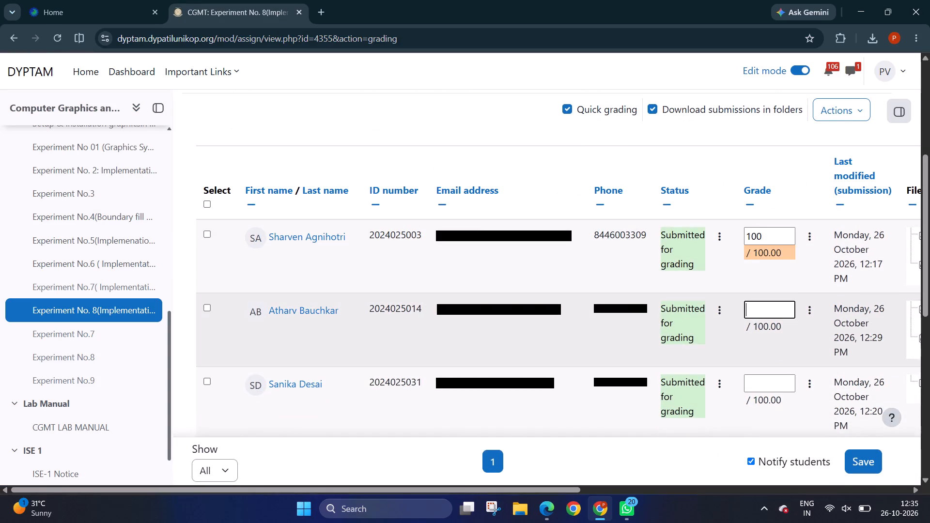
type("100")
left_click(771, 388)
type("100")
scroll(771, 388, "down", 4)
left_click(768, 216)
type("10")
key("0")
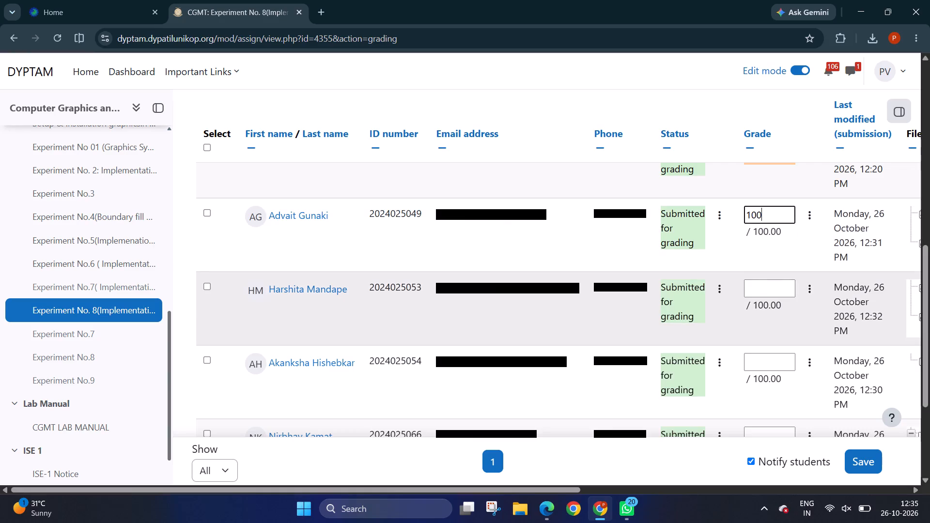
Enter a grade of 100 for Harshita, Akanksha, Nirbhay and Arpita in Experiment No. 8, and save the quick grading changes.
left_click(769, 279)
type("100")
left_click(769, 368)
type("100")
scroll(768, 411, "down", 2)
left_click(773, 310)
type("100")
left_click(775, 398)
type("100")
scroll(775, 398, "down", 4)
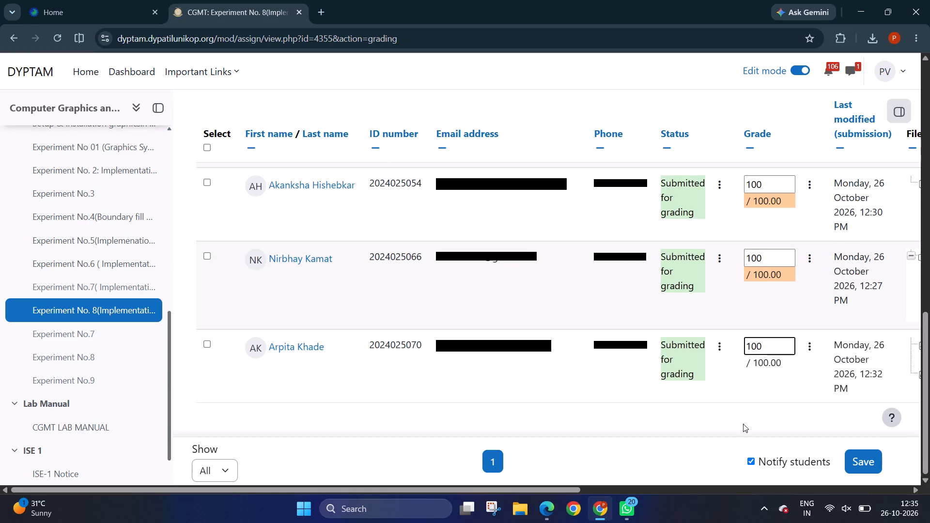
left_click(850, 457)
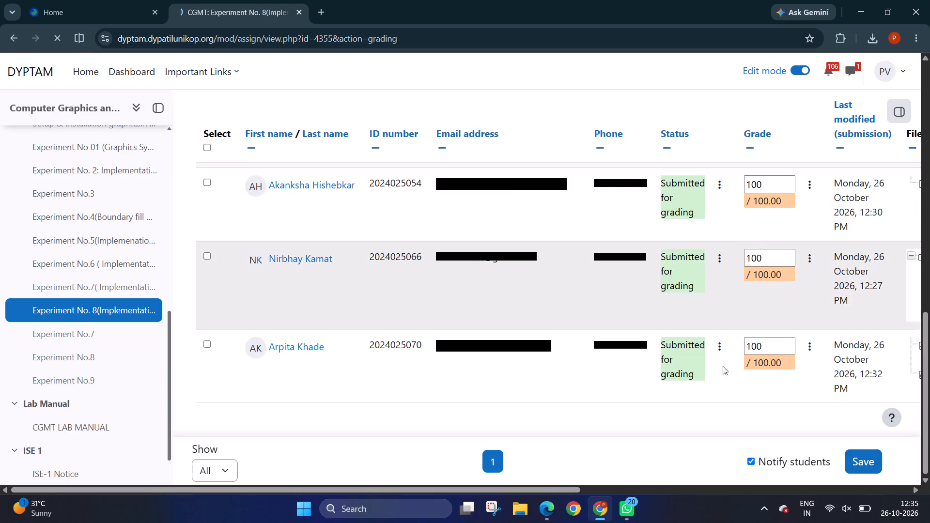
scroll(726, 282, "up", 5)
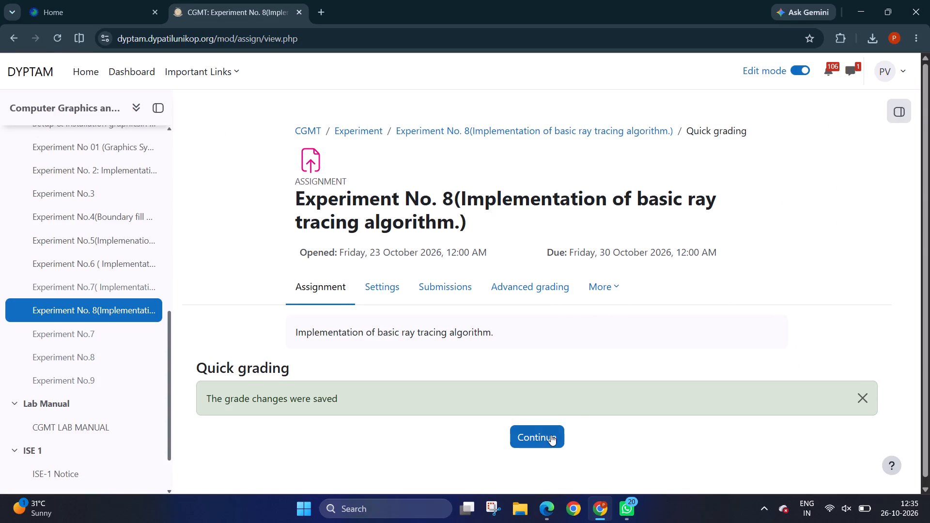
Return to the Experiment No. 8 submissions list and save the quick grading once more.
left_click(551, 435)
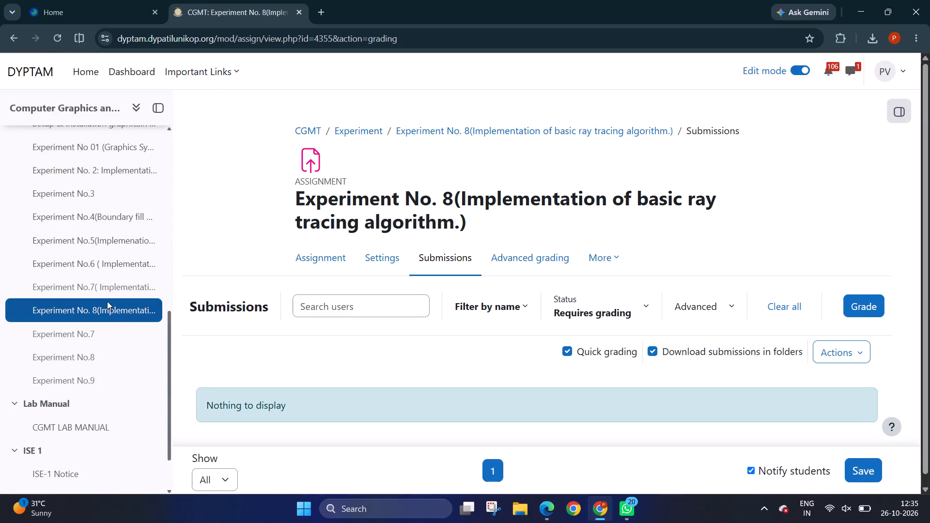
left_click(855, 467)
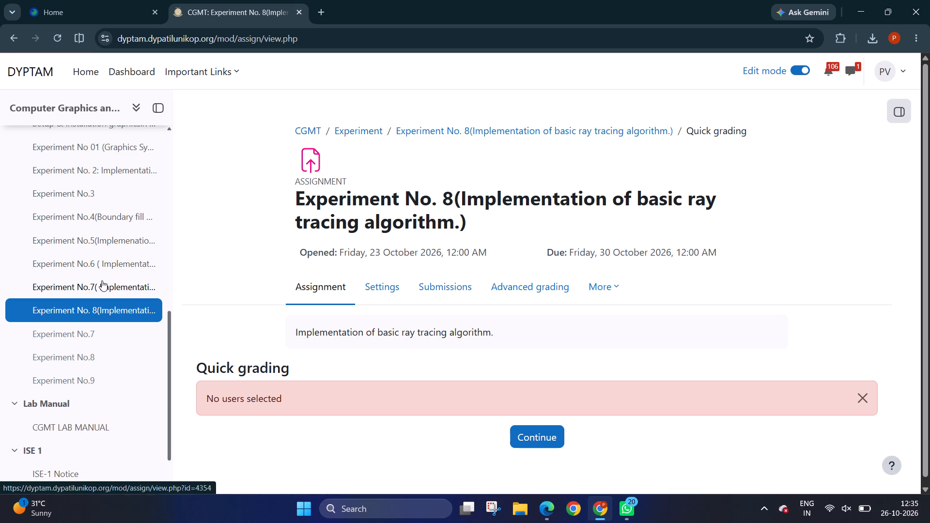
Open the Experiment section page of the Computer Graphics and Multimedia Techniques course.
scroll(102, 280, "up", 6)
scroll(59, 386, "down", 2)
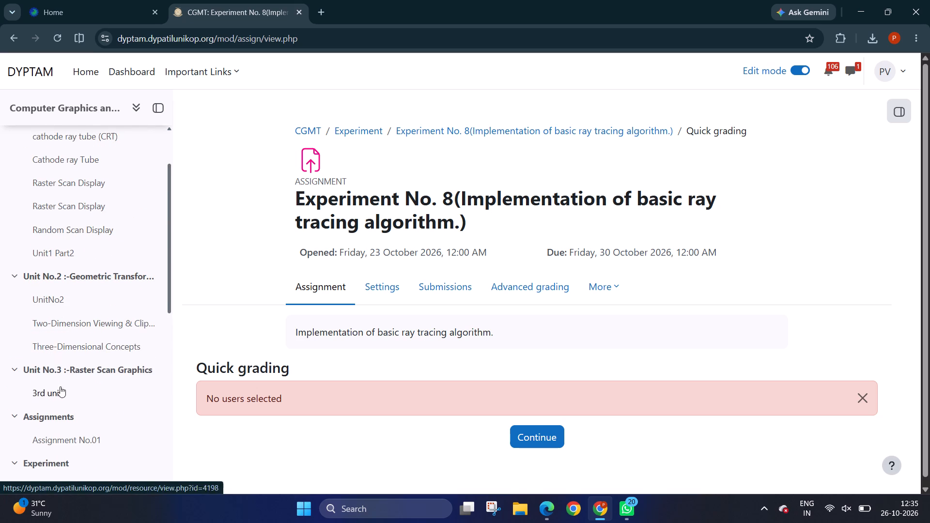
scroll(60, 386, "down", 2)
left_click(47, 222)
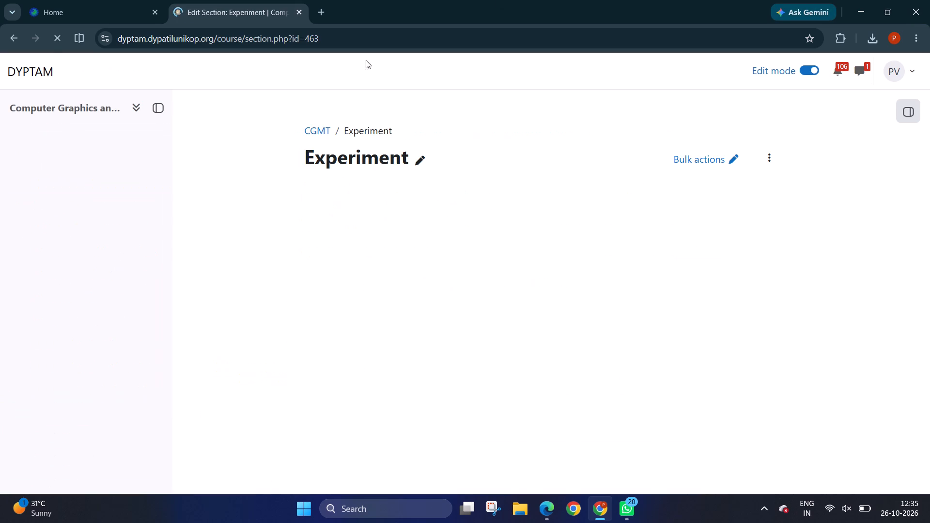